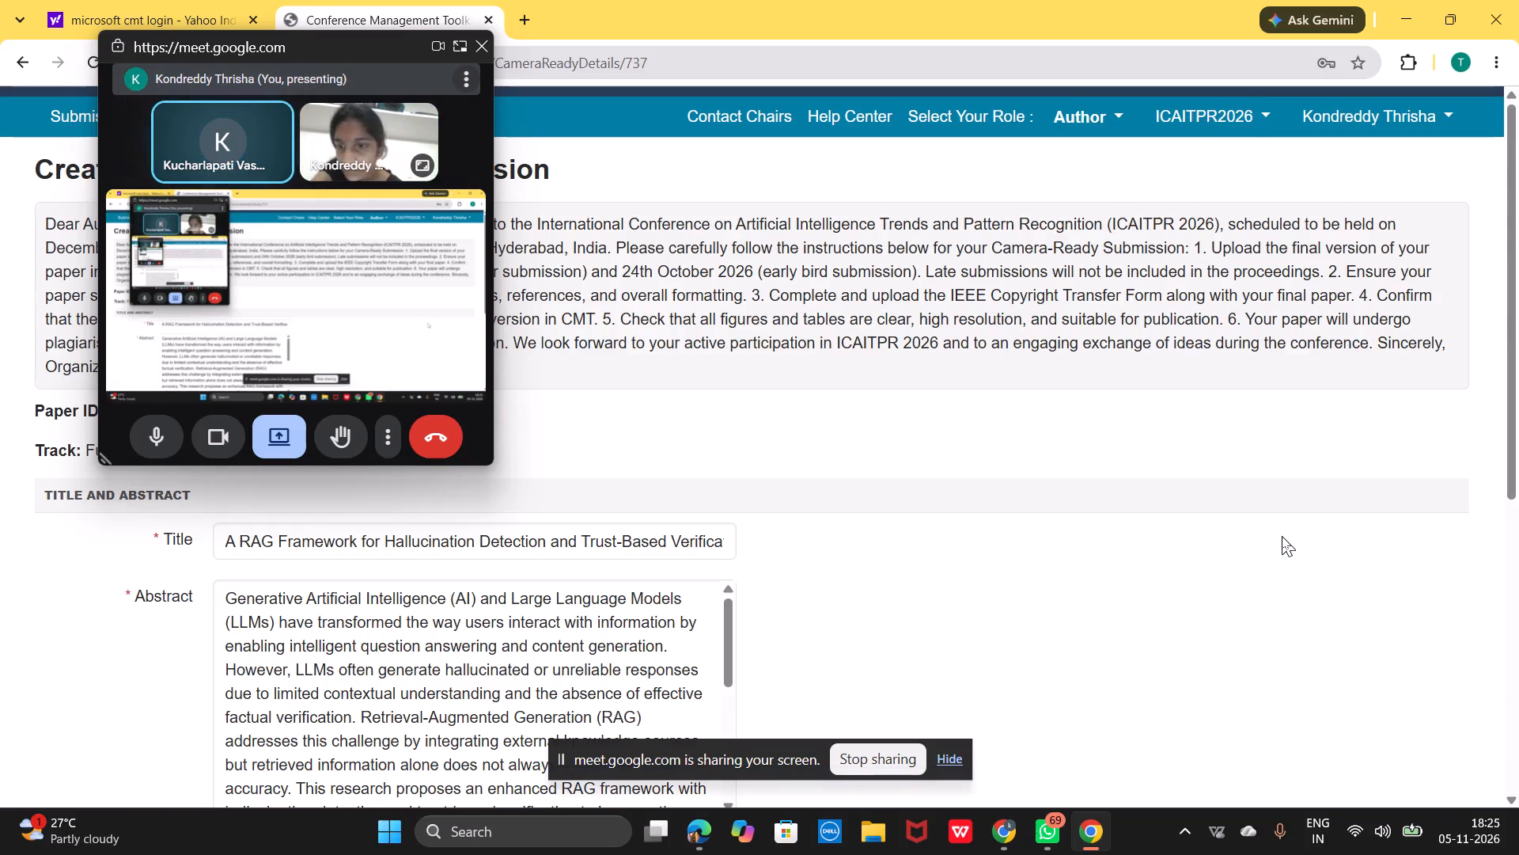
Review the camera-ready submission form: instructions, title, abstract, author details and the file upload section.
scroll(543, 631, "down", 3)
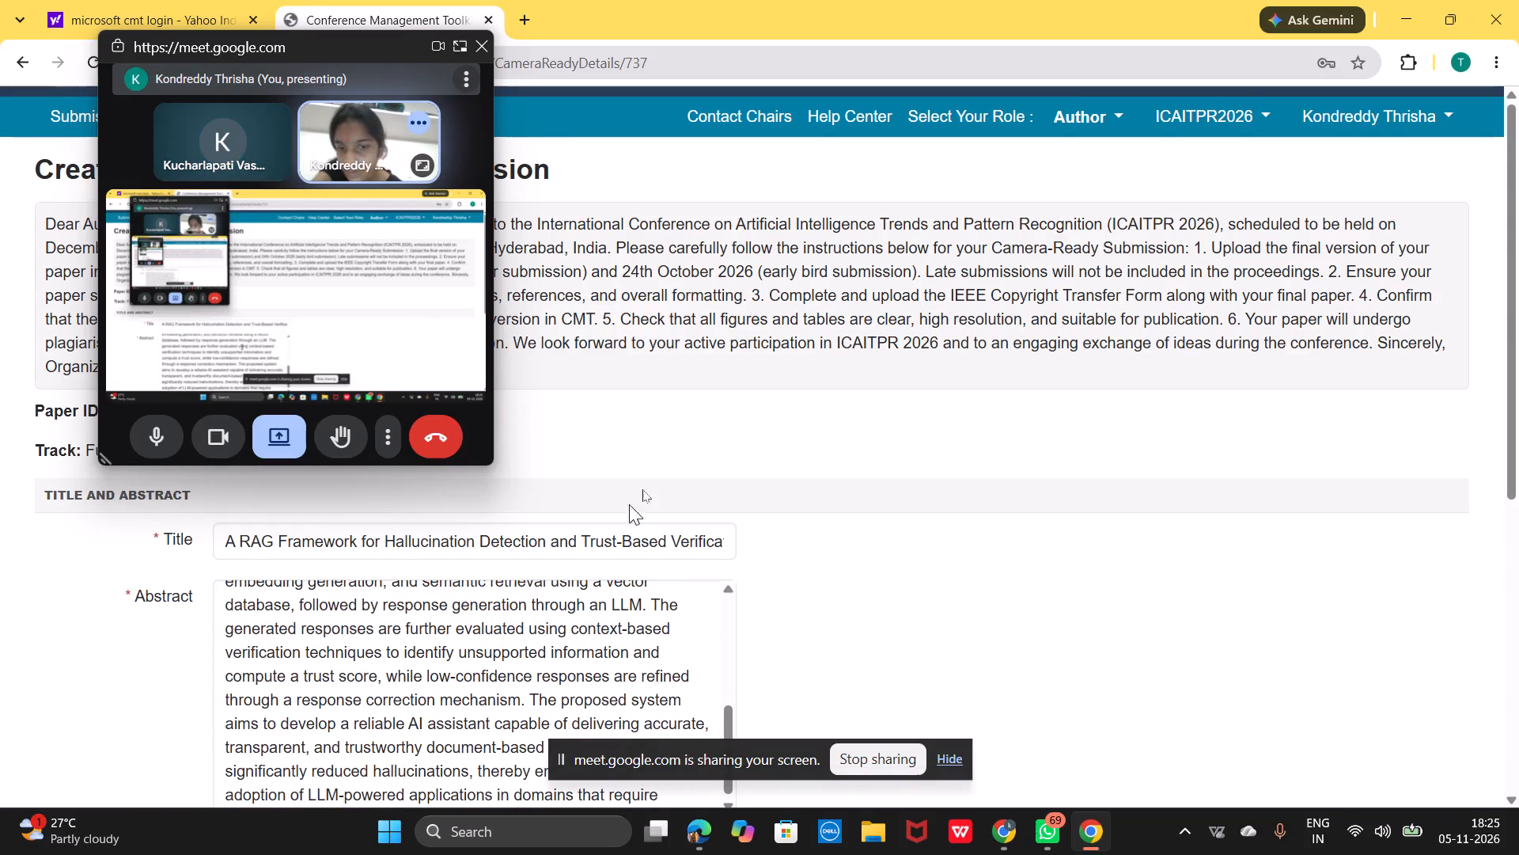
scroll(733, 389, "down", 2)
scroll(907, 411, "down", 1)
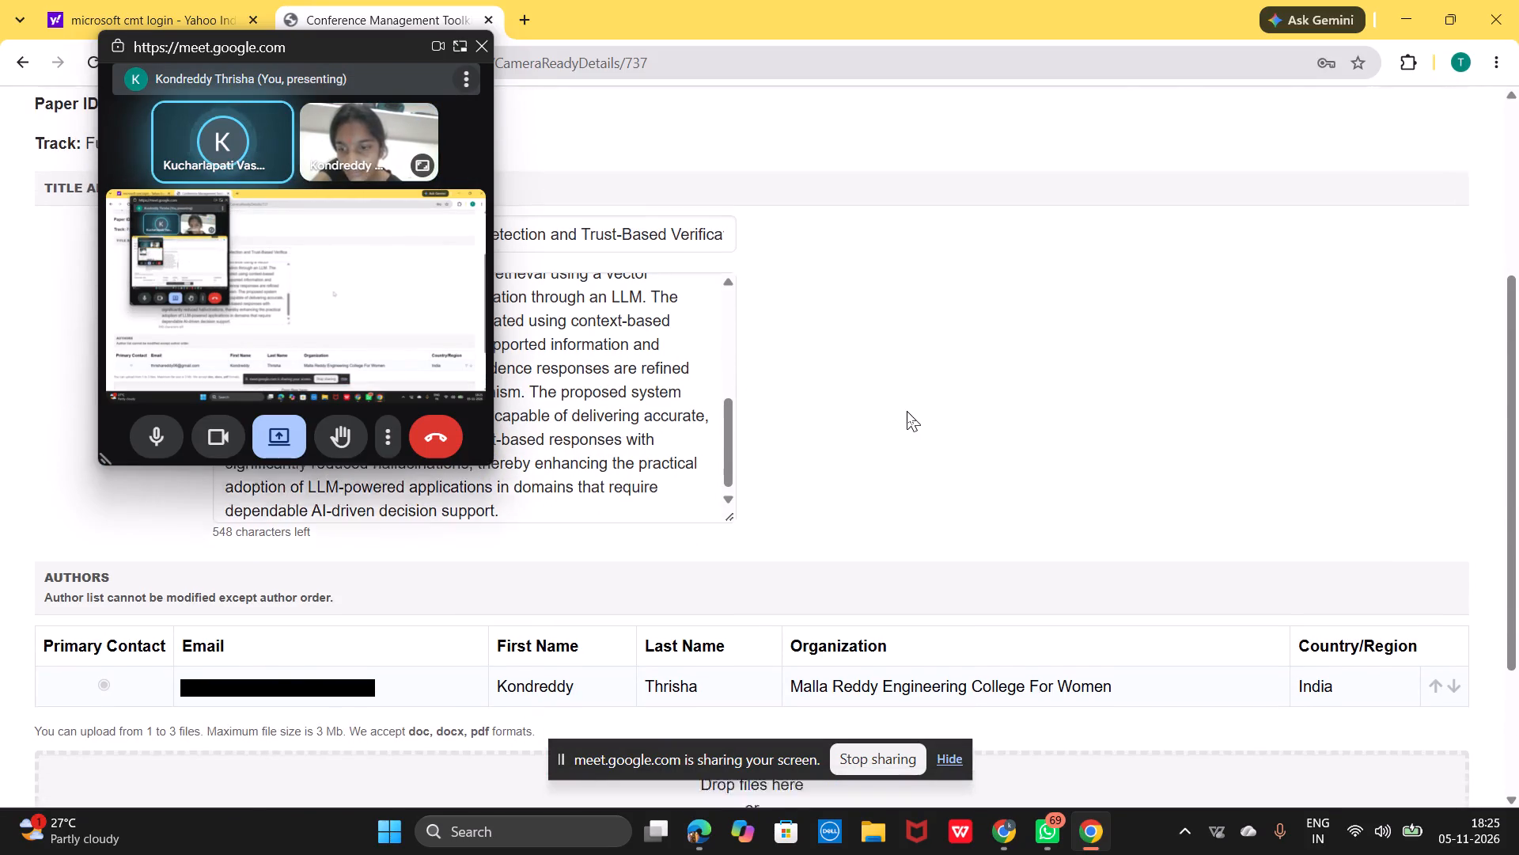
scroll(907, 411, "down", 3)
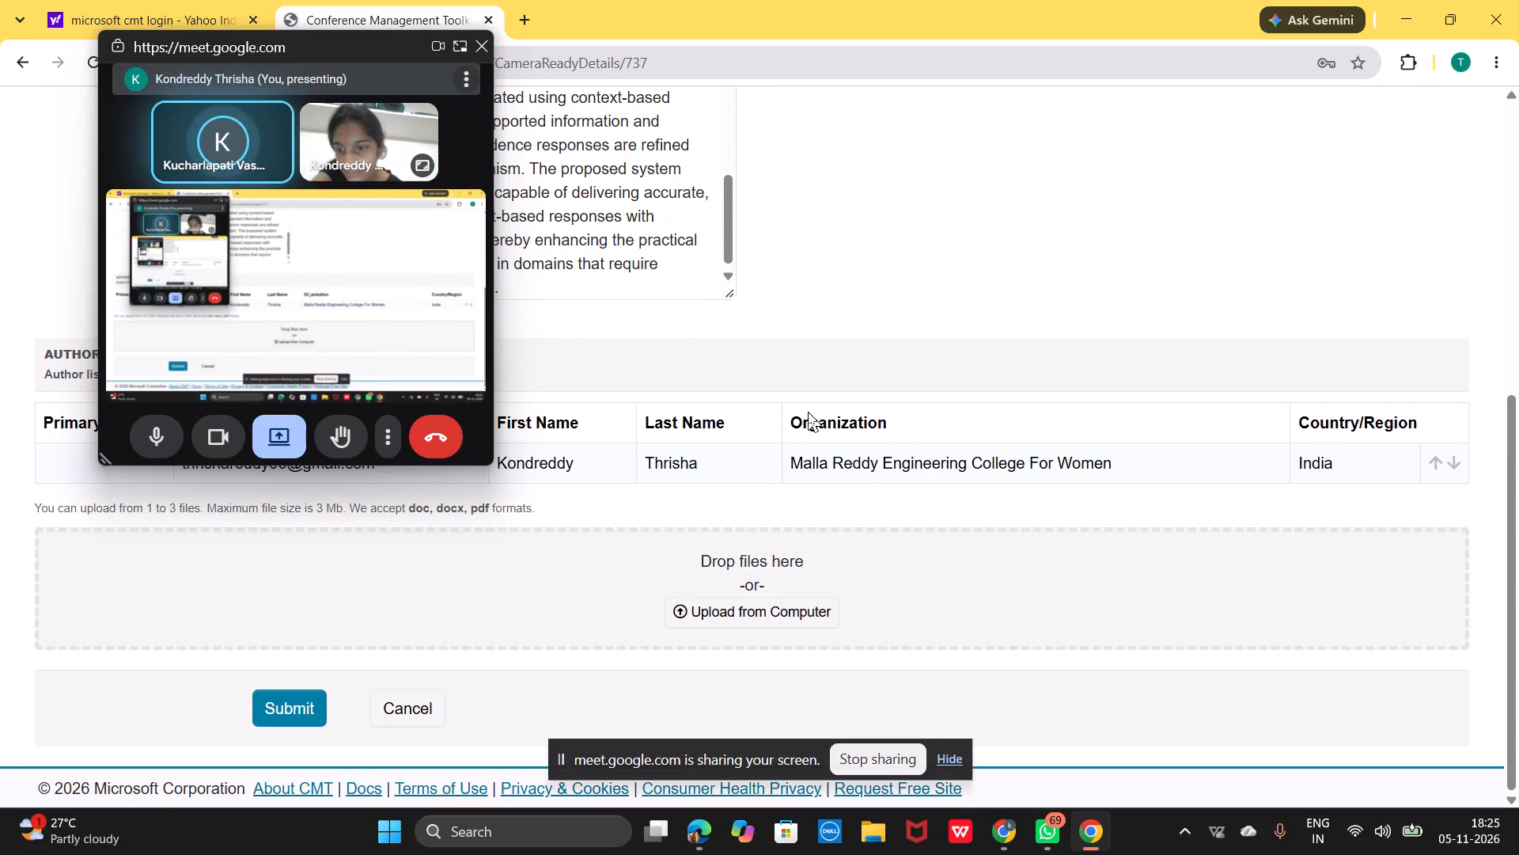
scroll(808, 412, "up", 1)
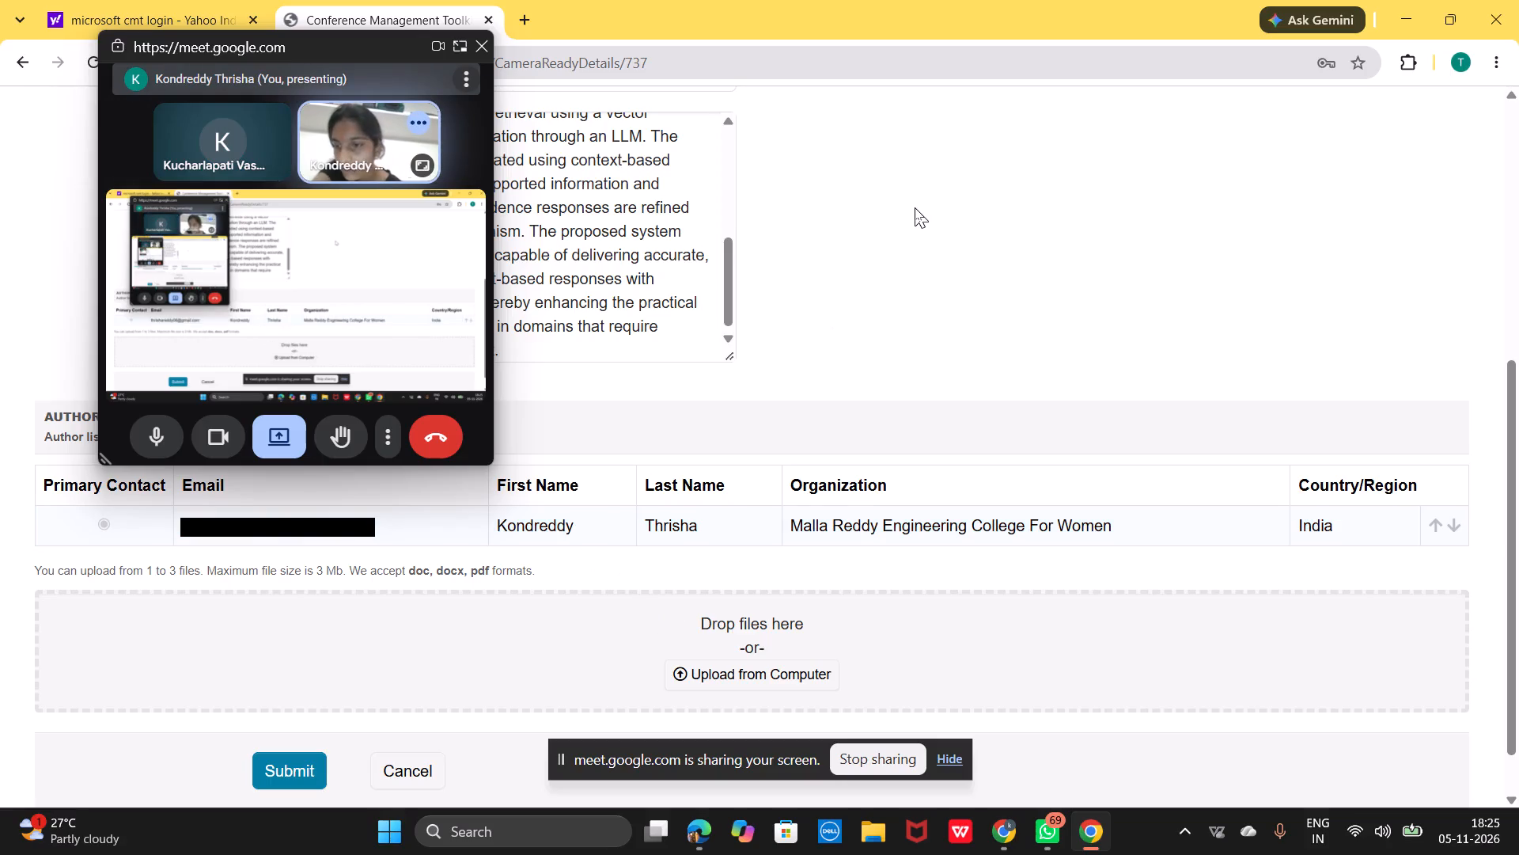
scroll(915, 207, "up", 4)
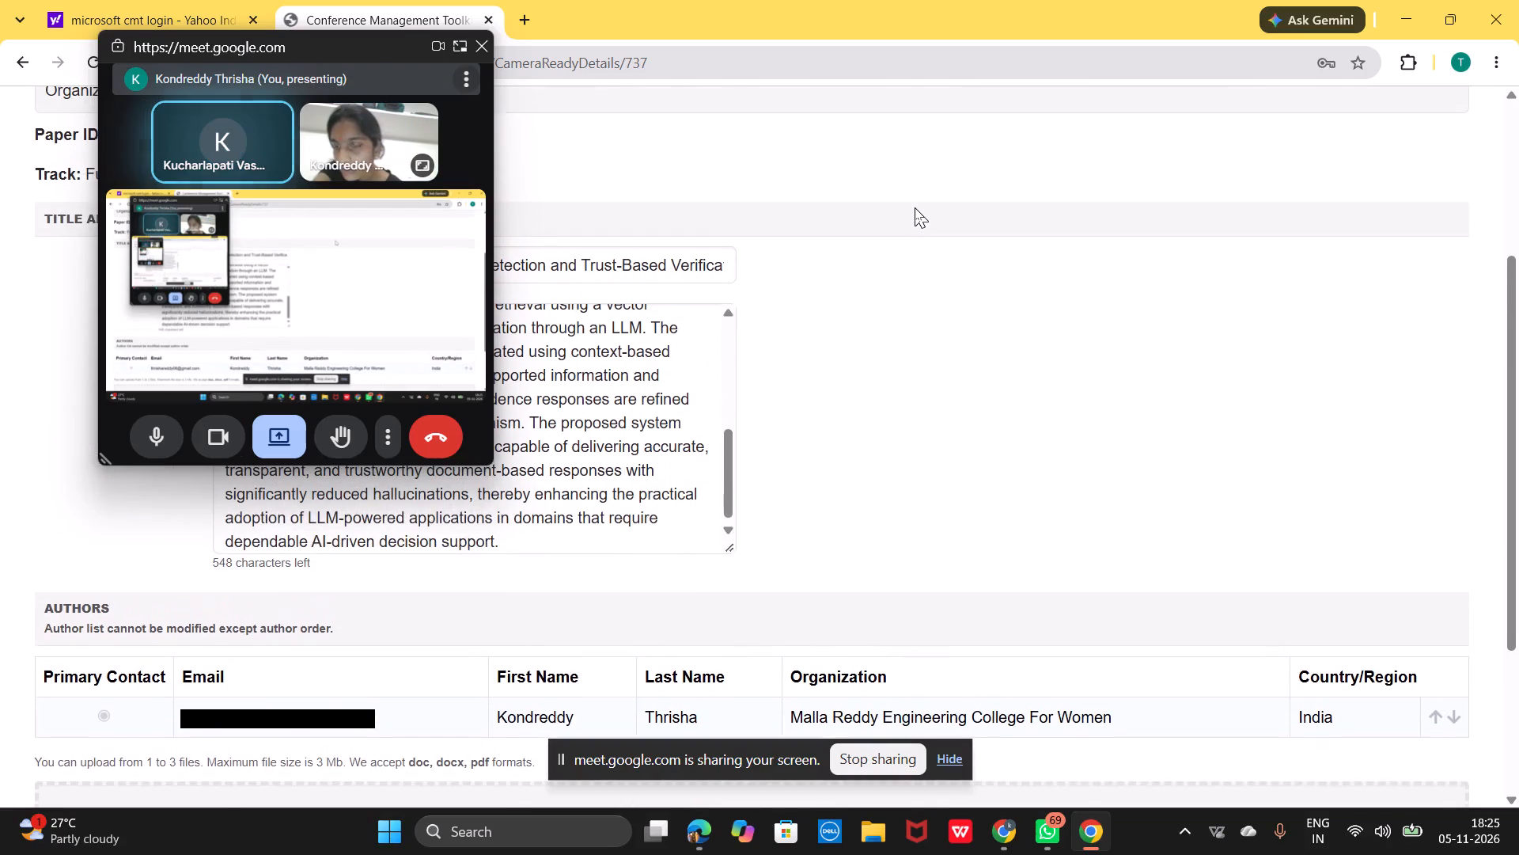
scroll(915, 207, "up", 5)
scroll(915, 207, "down", 3)
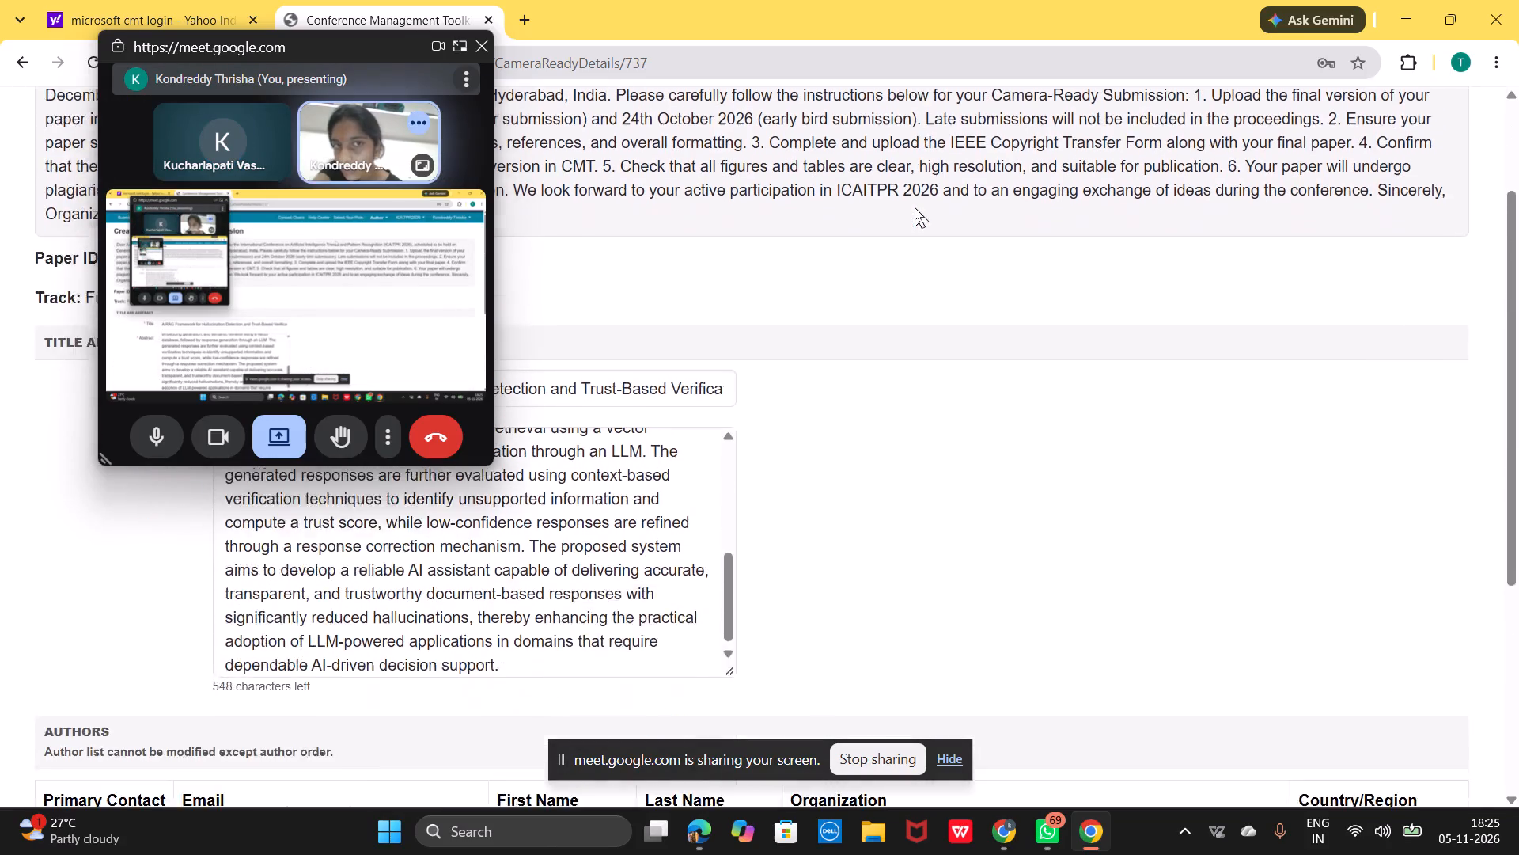
scroll(915, 207, "down", 5)
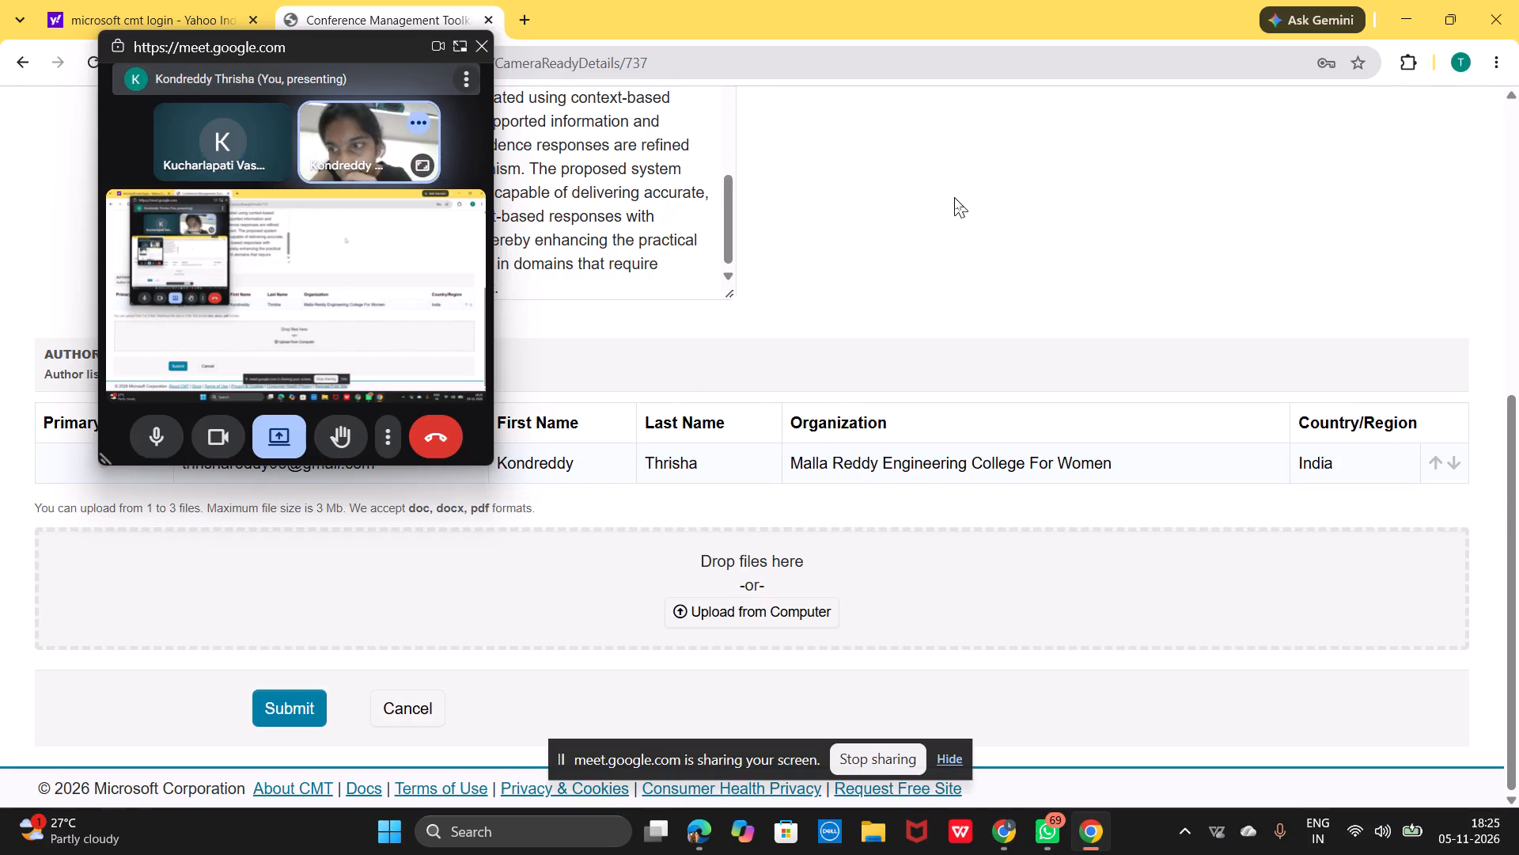
scroll(954, 197, "up", 2)
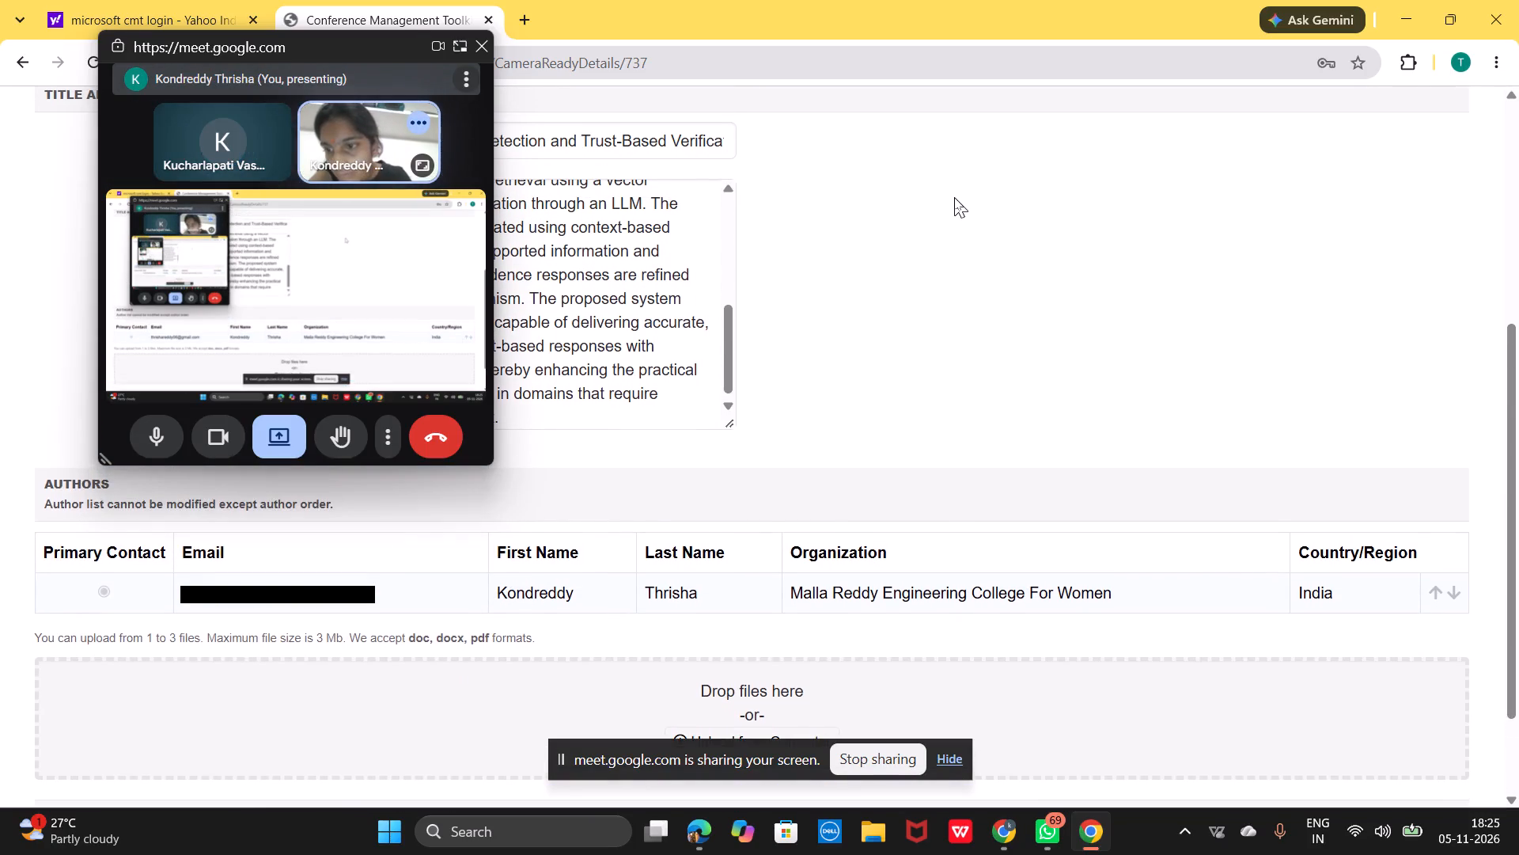
scroll(954, 197, "up", 2)
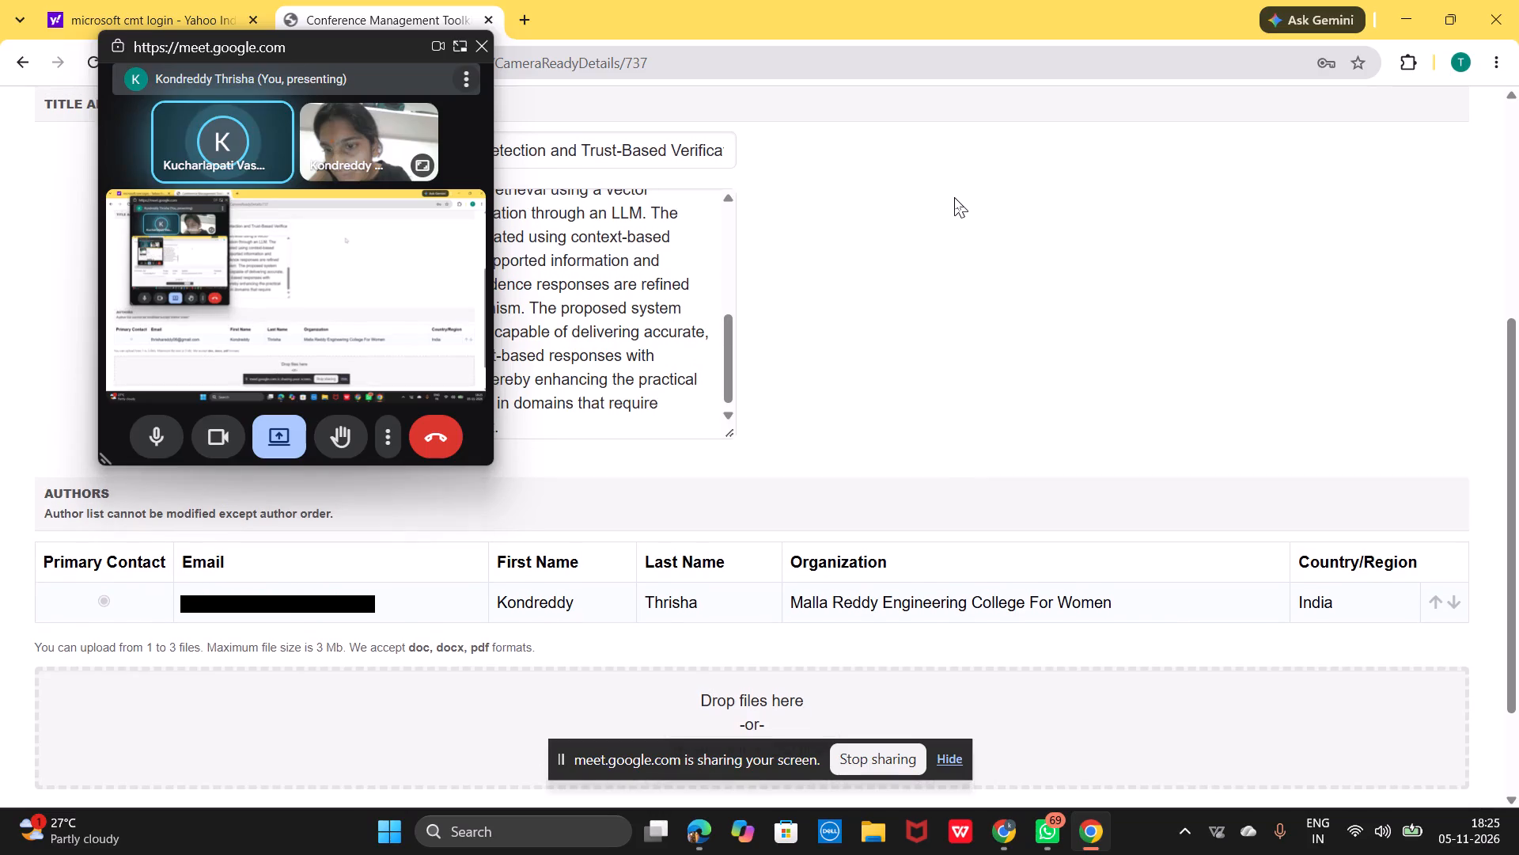
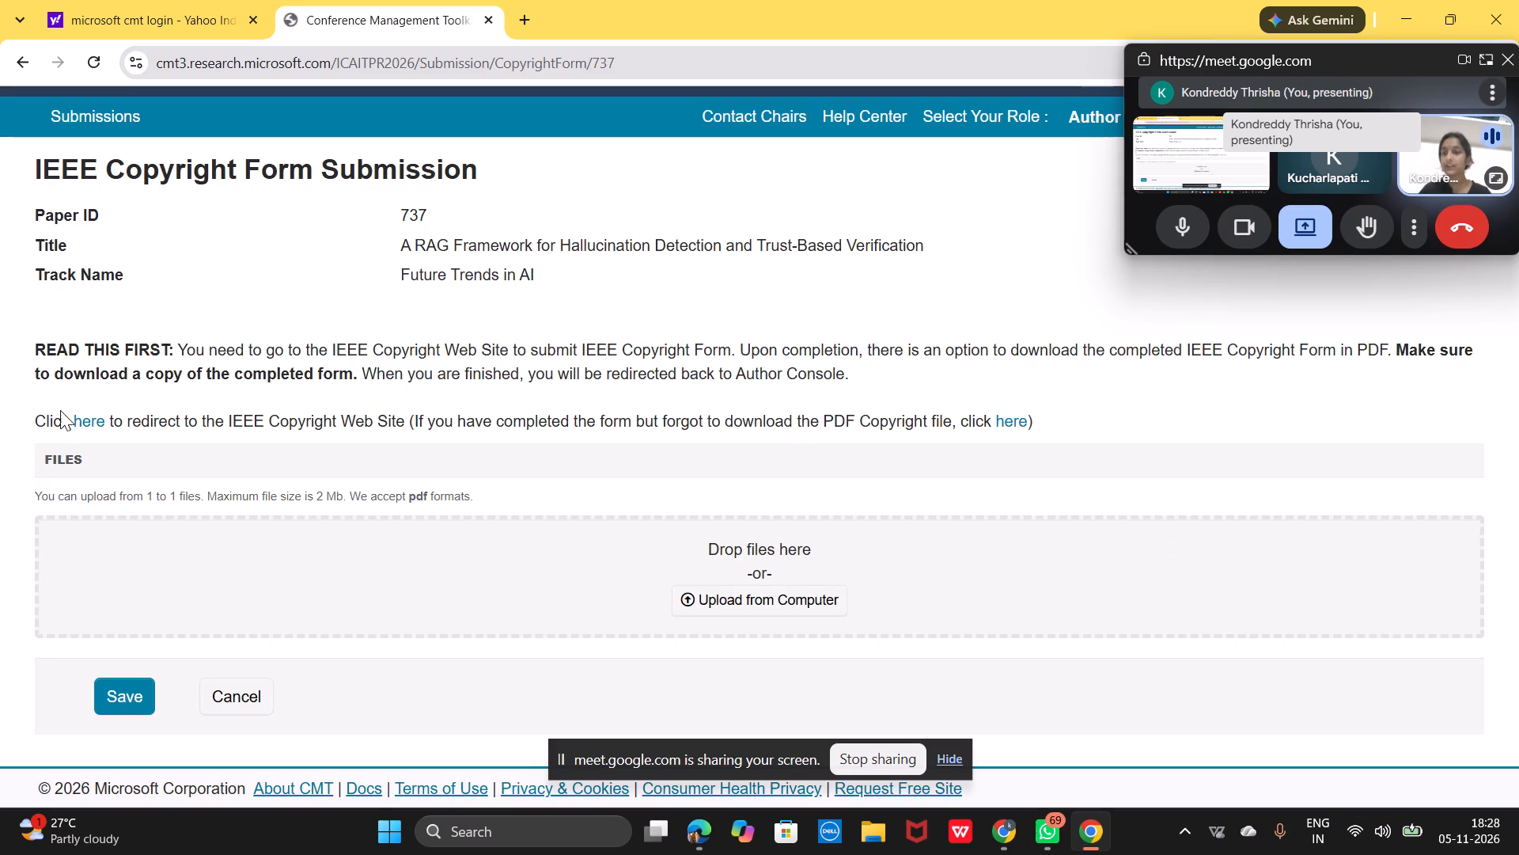
Visit the IEEE Copyright Web Site from paper 737's copyright form, examine its publication agreement page, and return to the form.
left_click(78, 424)
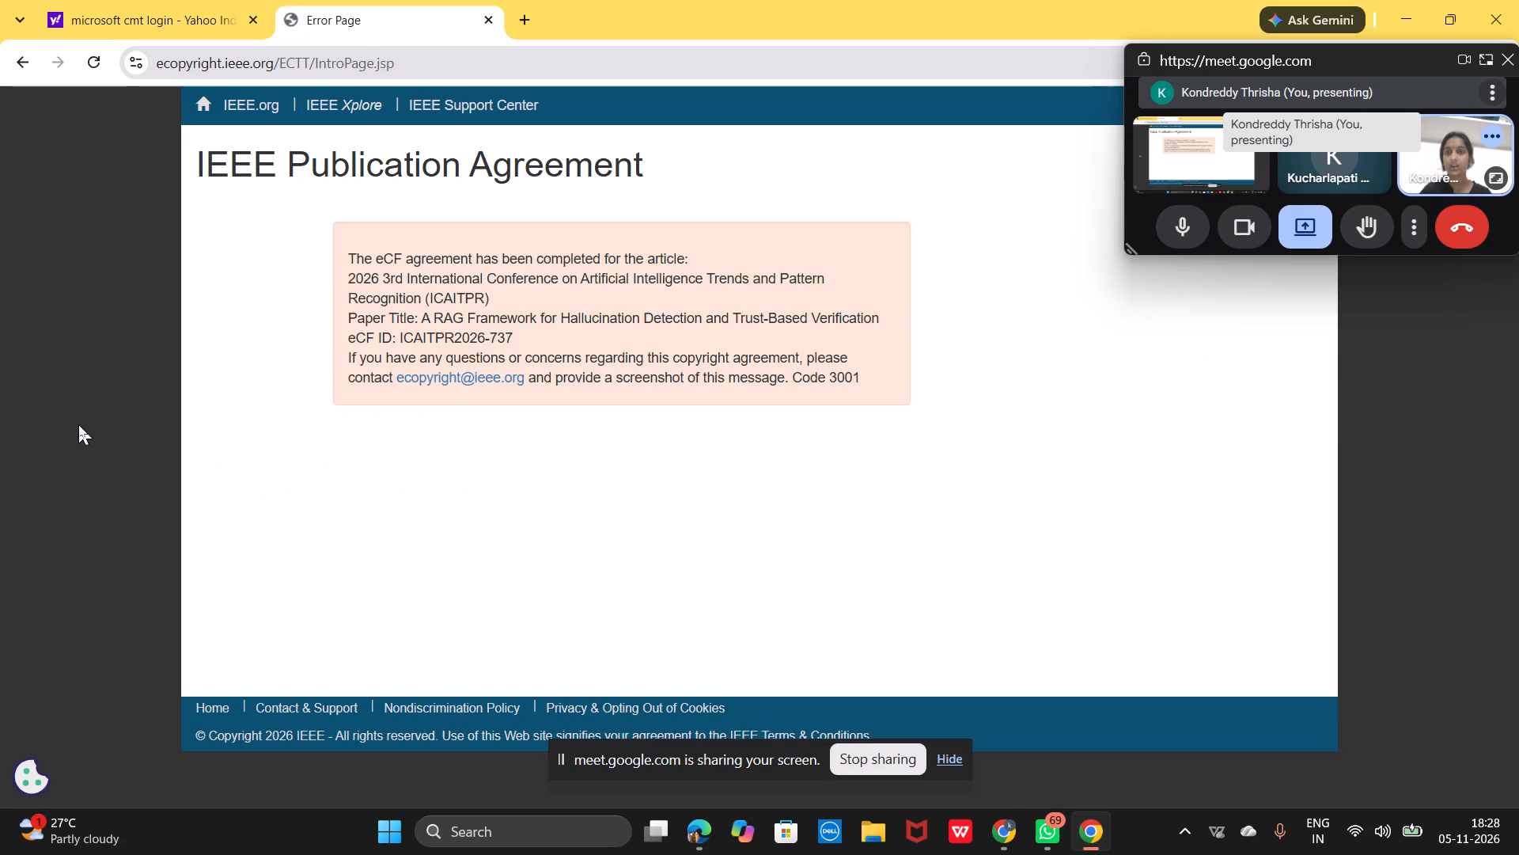
scroll(410, 543, "up", 2)
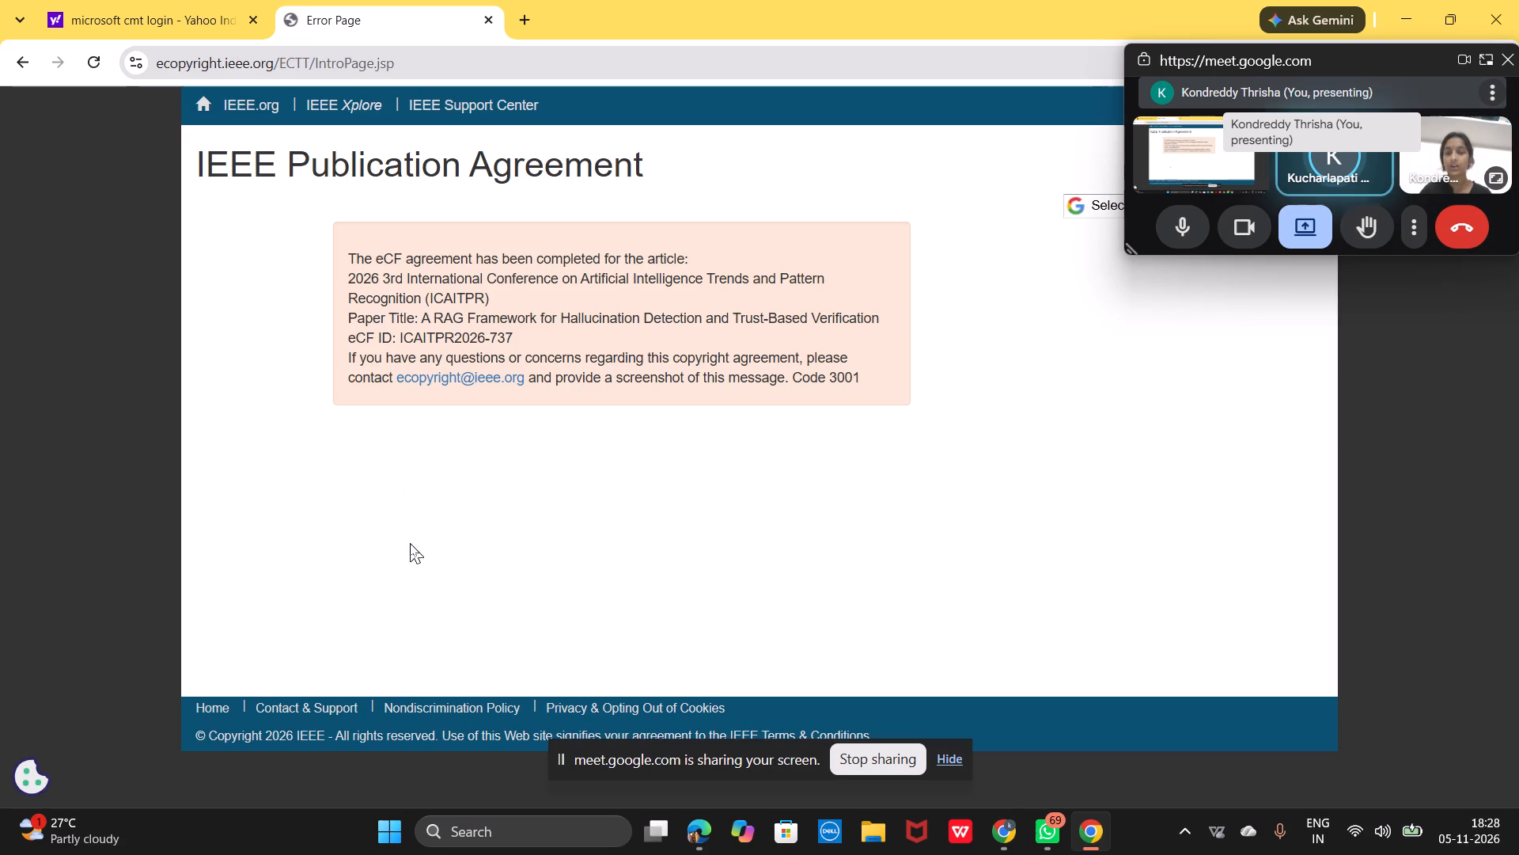
scroll(410, 543, "up", 1)
scroll(410, 543, "down", 3)
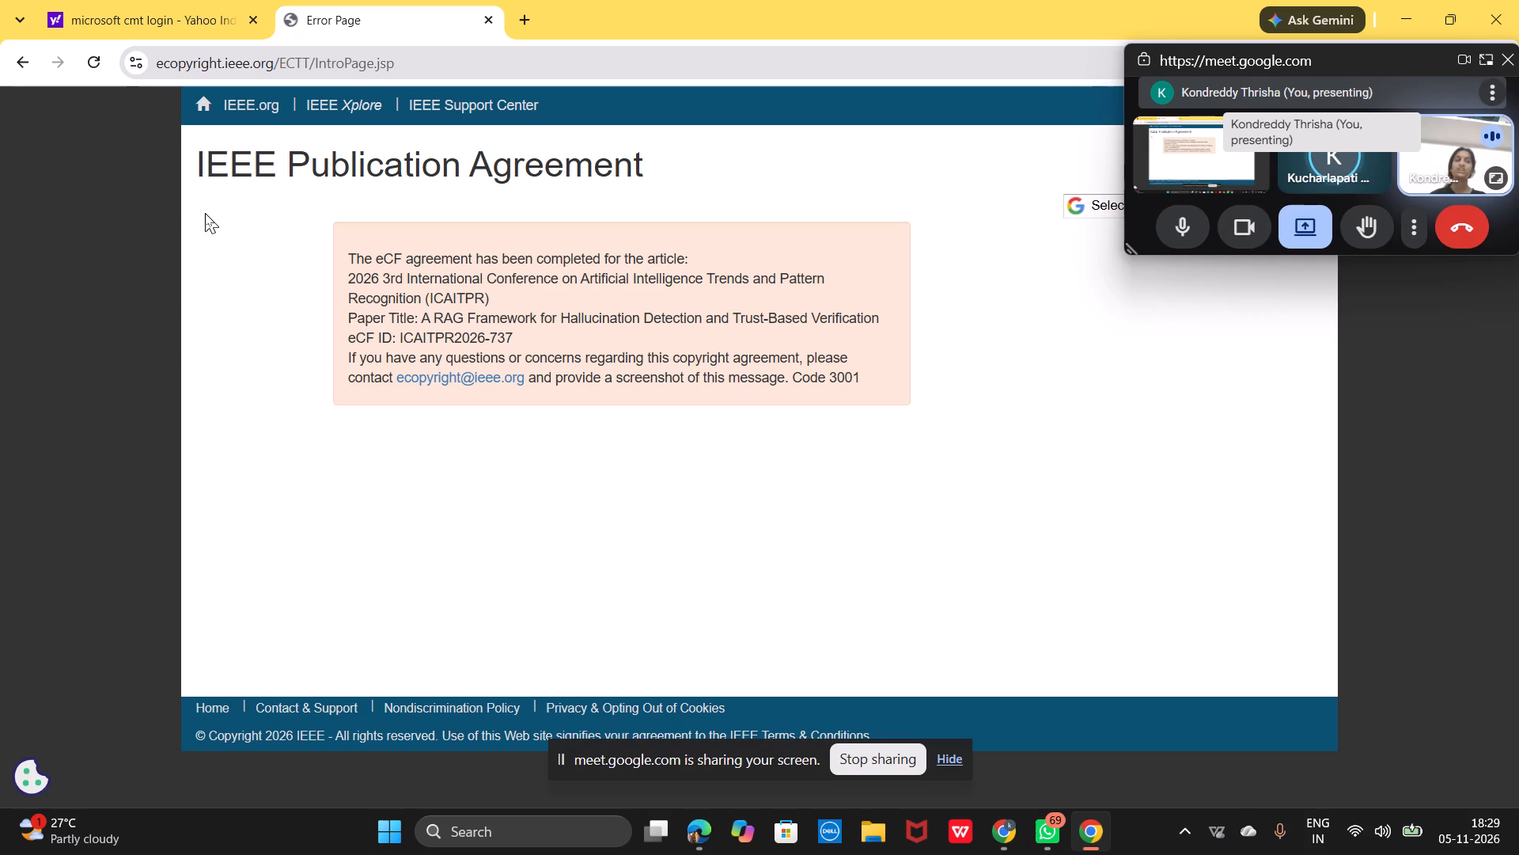
left_click(32, 63)
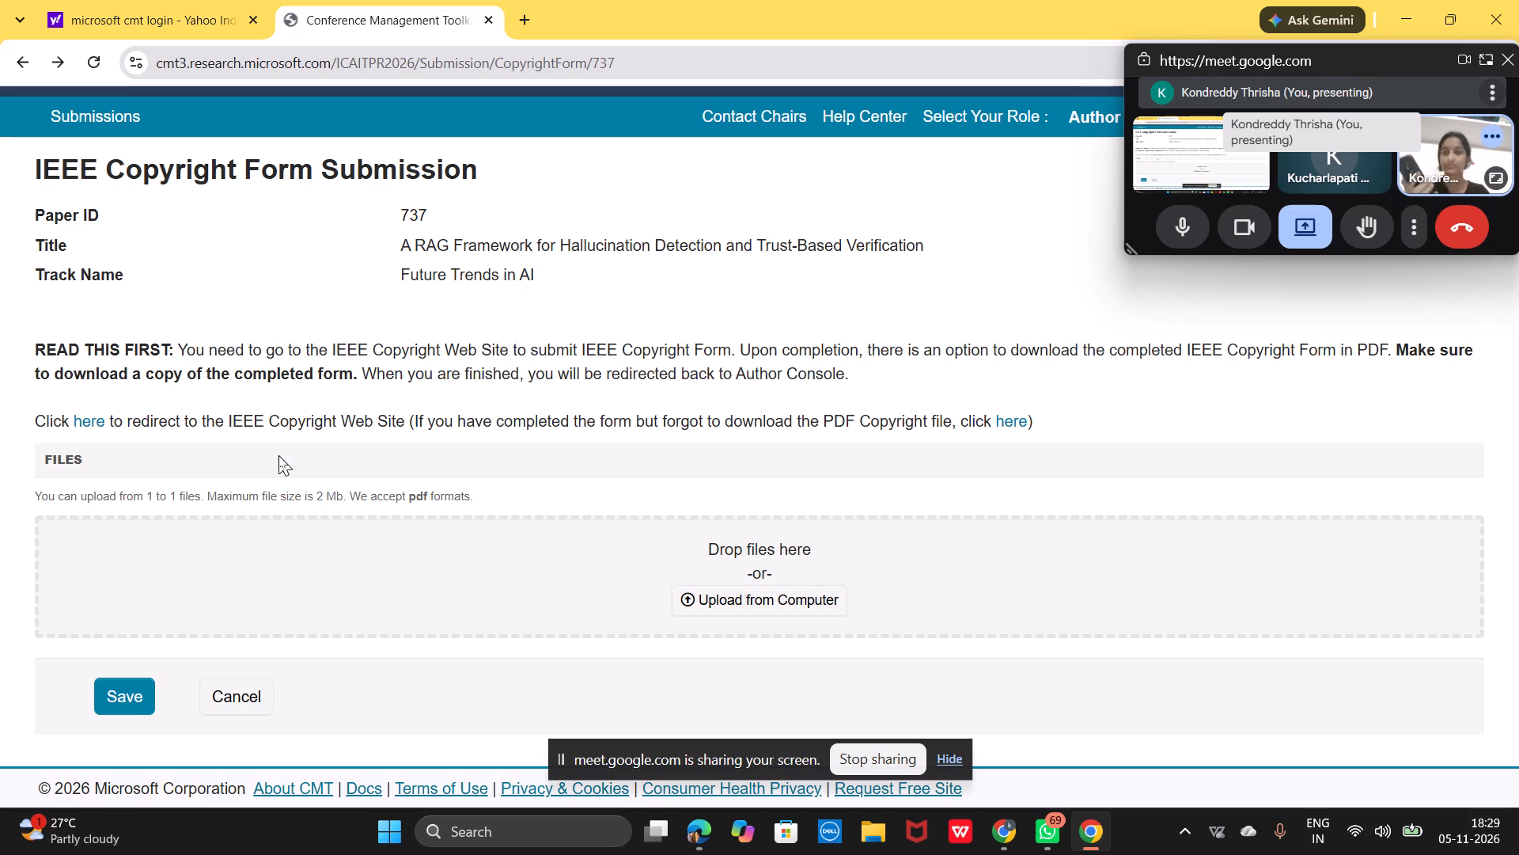
left_click(83, 418)
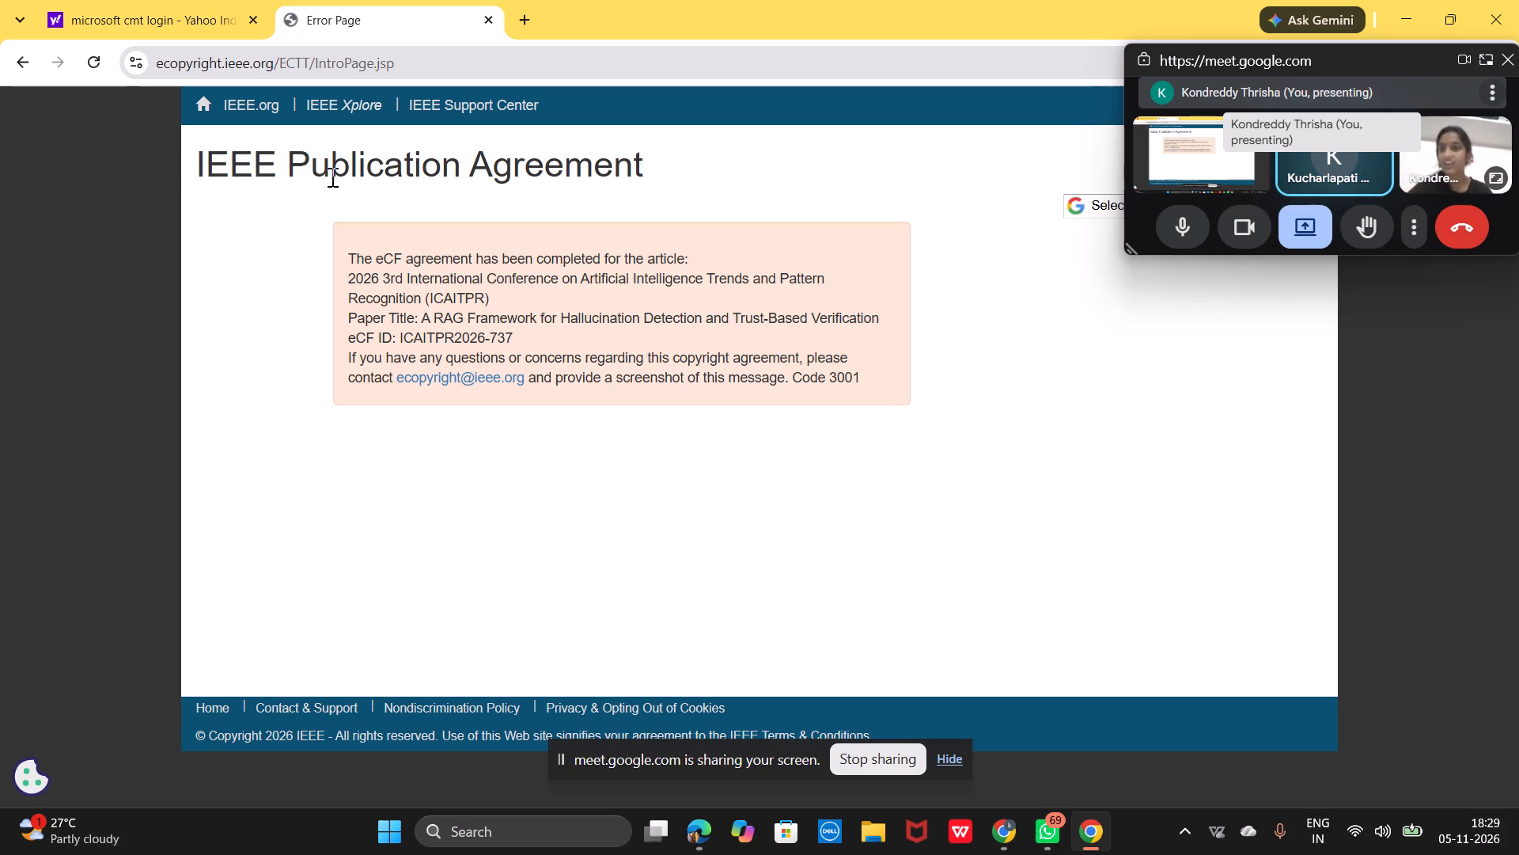
scroll(404, 249, "up", 3)
left_click(13, 64)
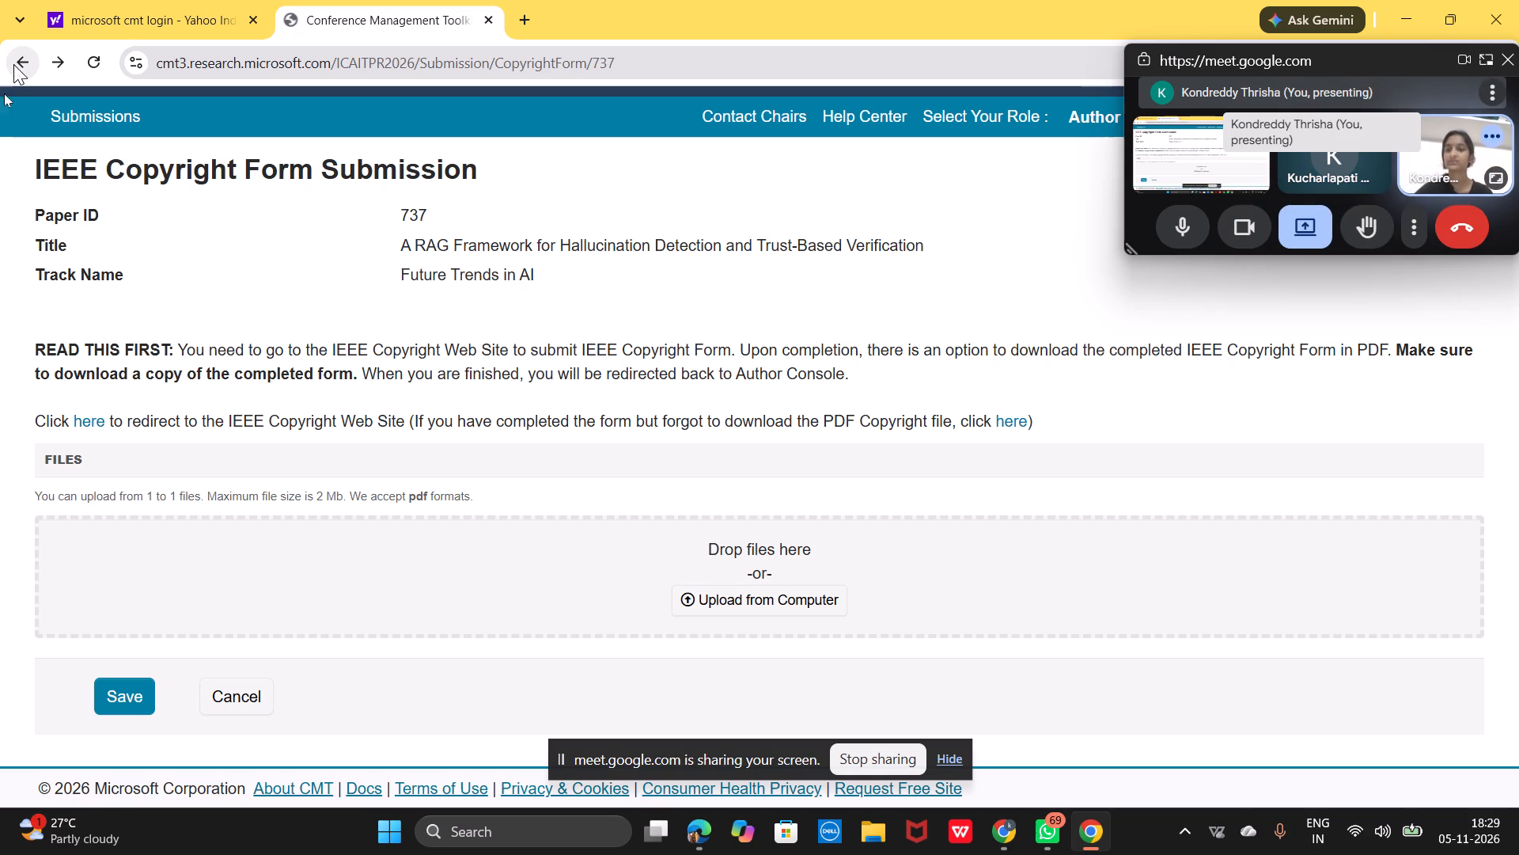
scroll(388, 372, "up", 2)
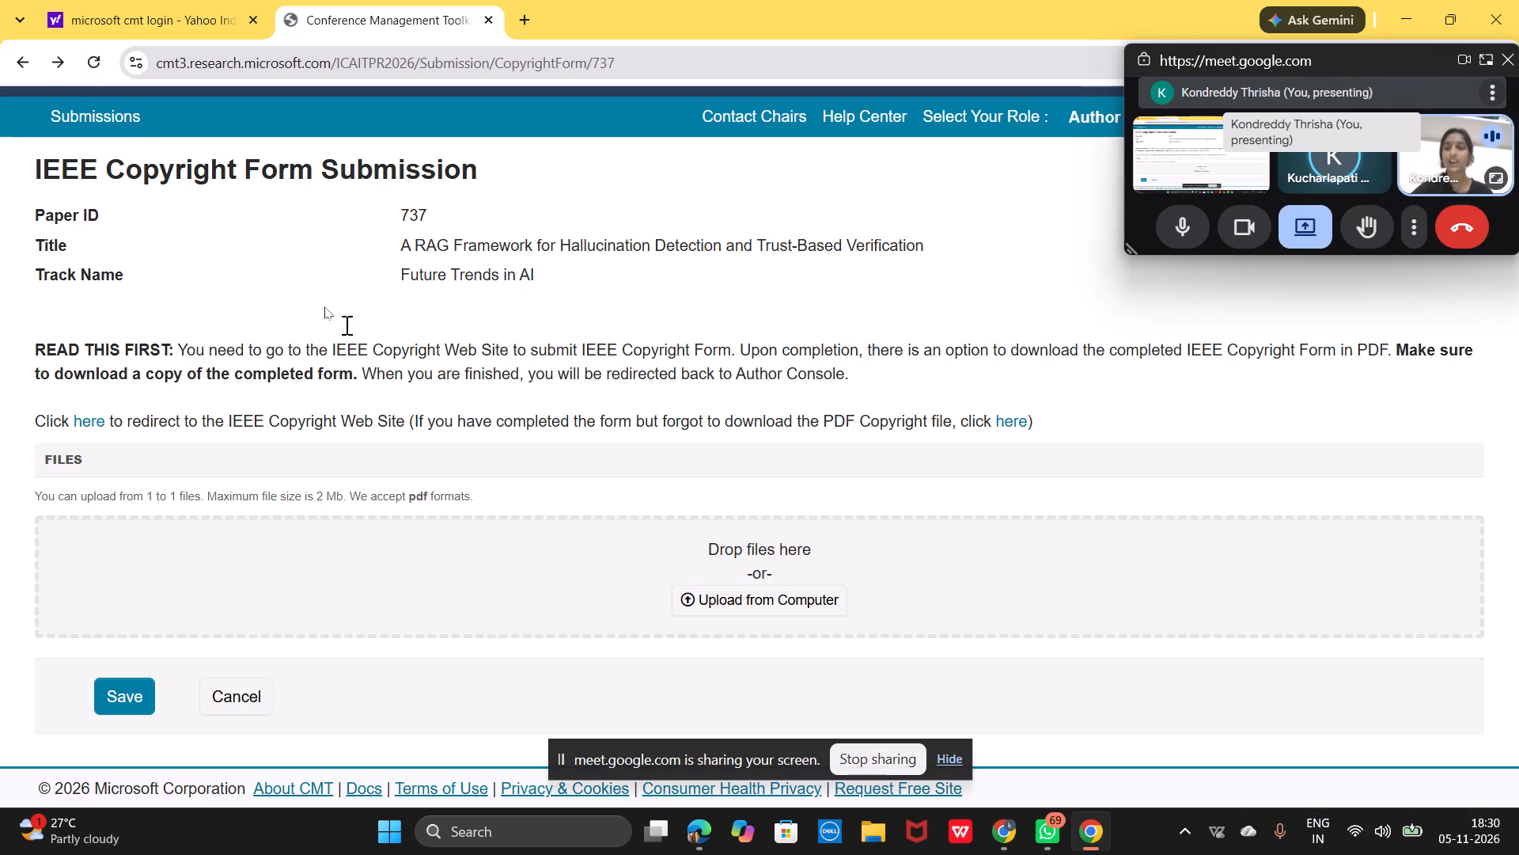
Return to the Author Console and open paper 737's Create Camera Ready Submission form at its file upload area.
left_click(21, 55)
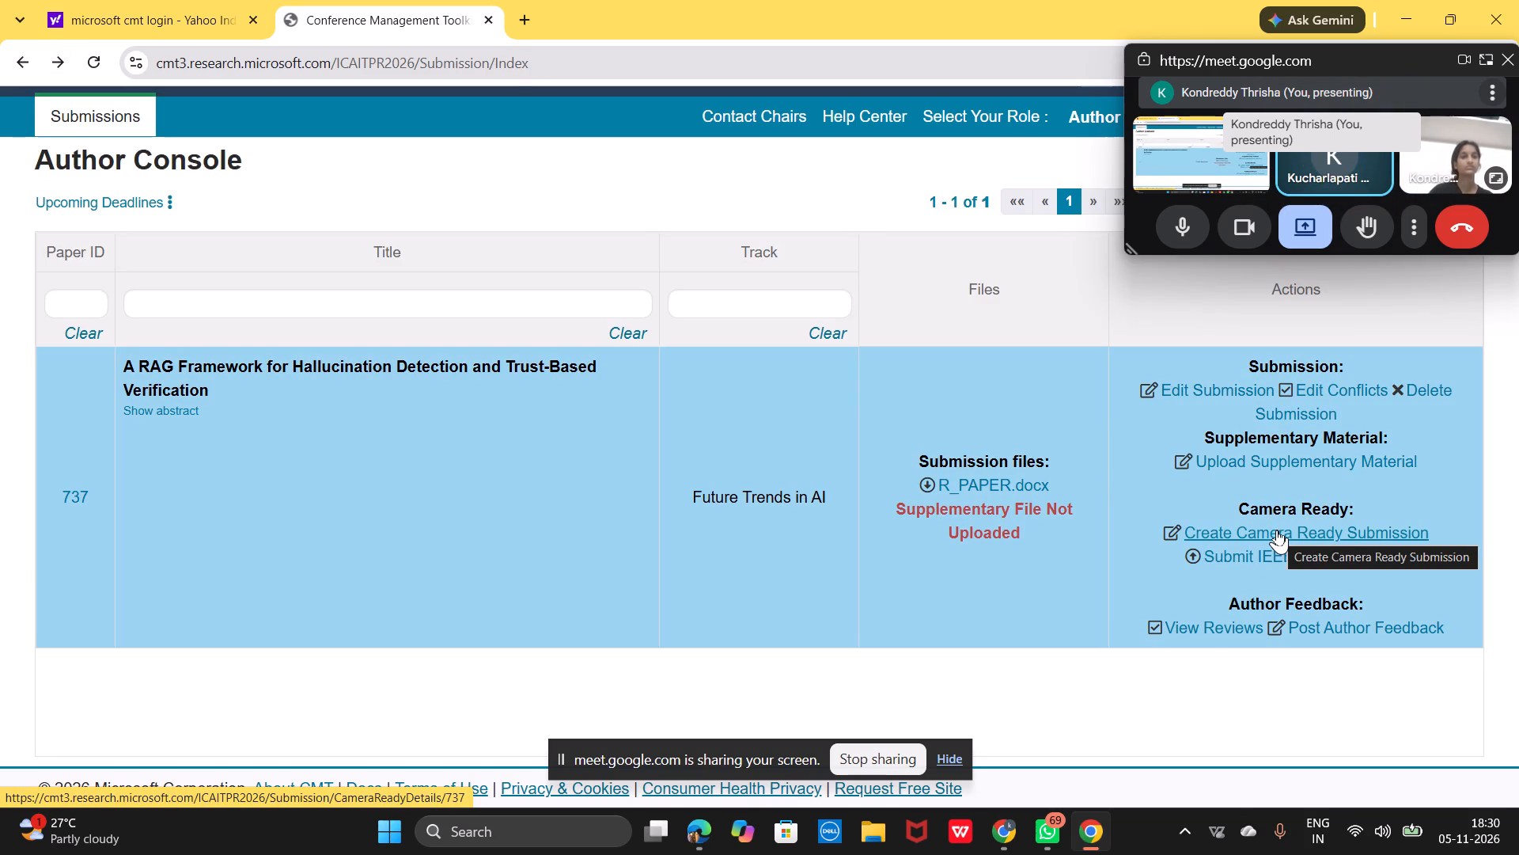
left_click(1277, 530)
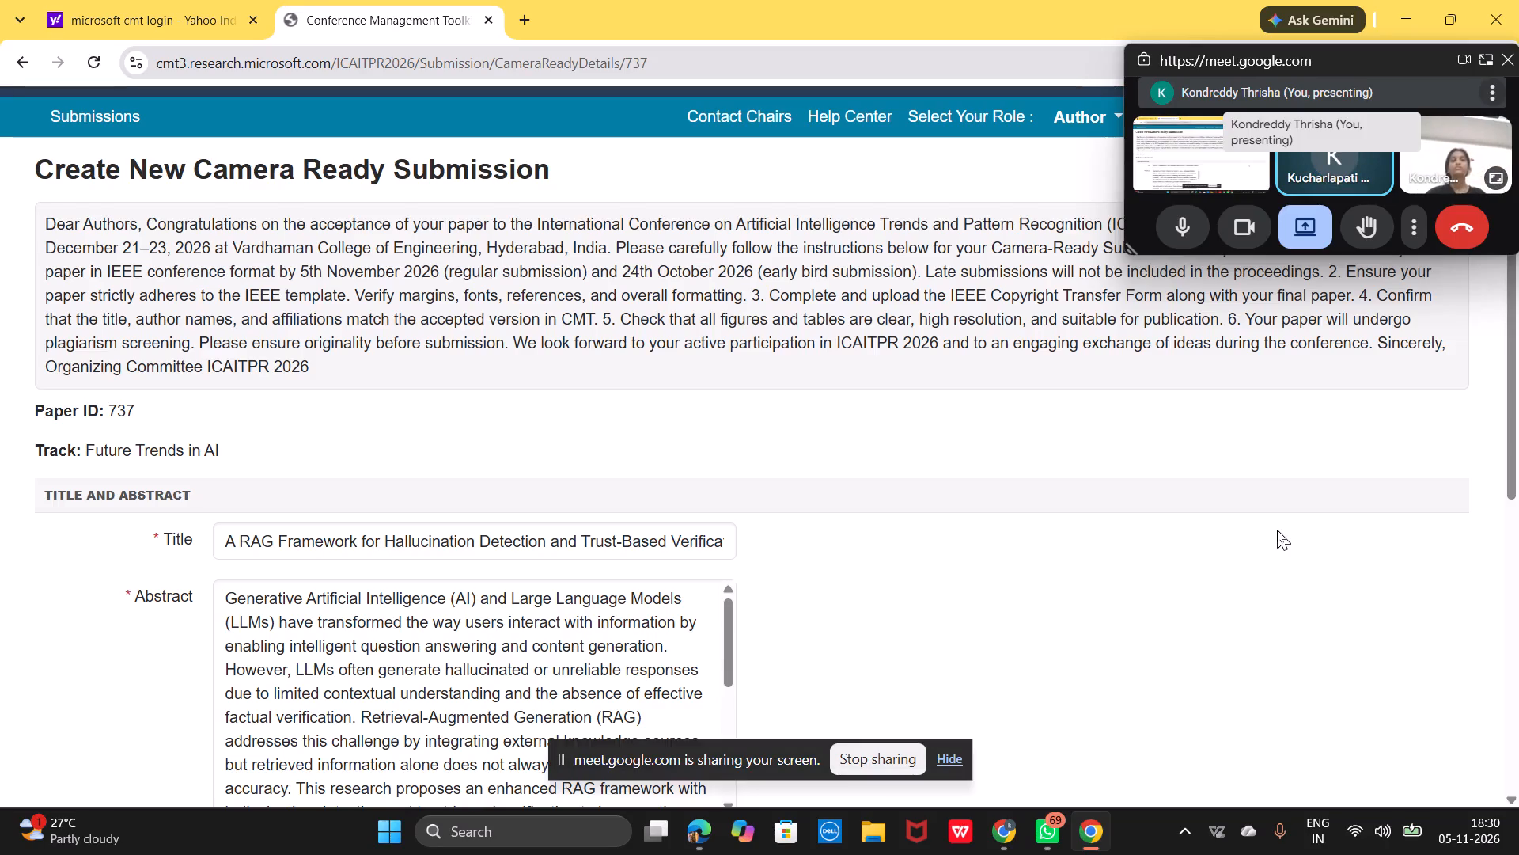
scroll(721, 314, "down", 5)
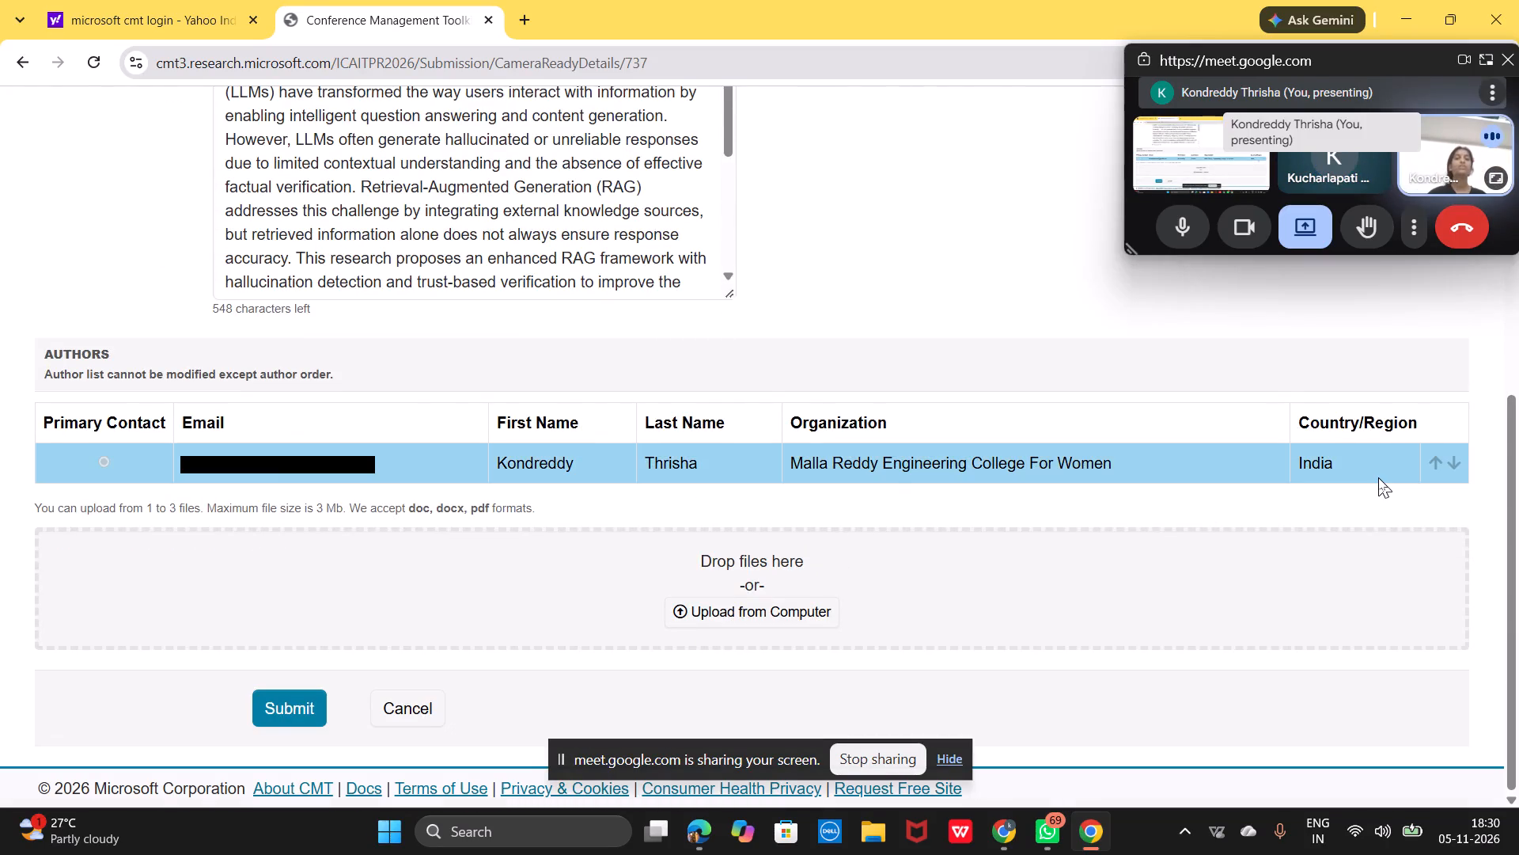
scroll(1218, 503, "down", 1)
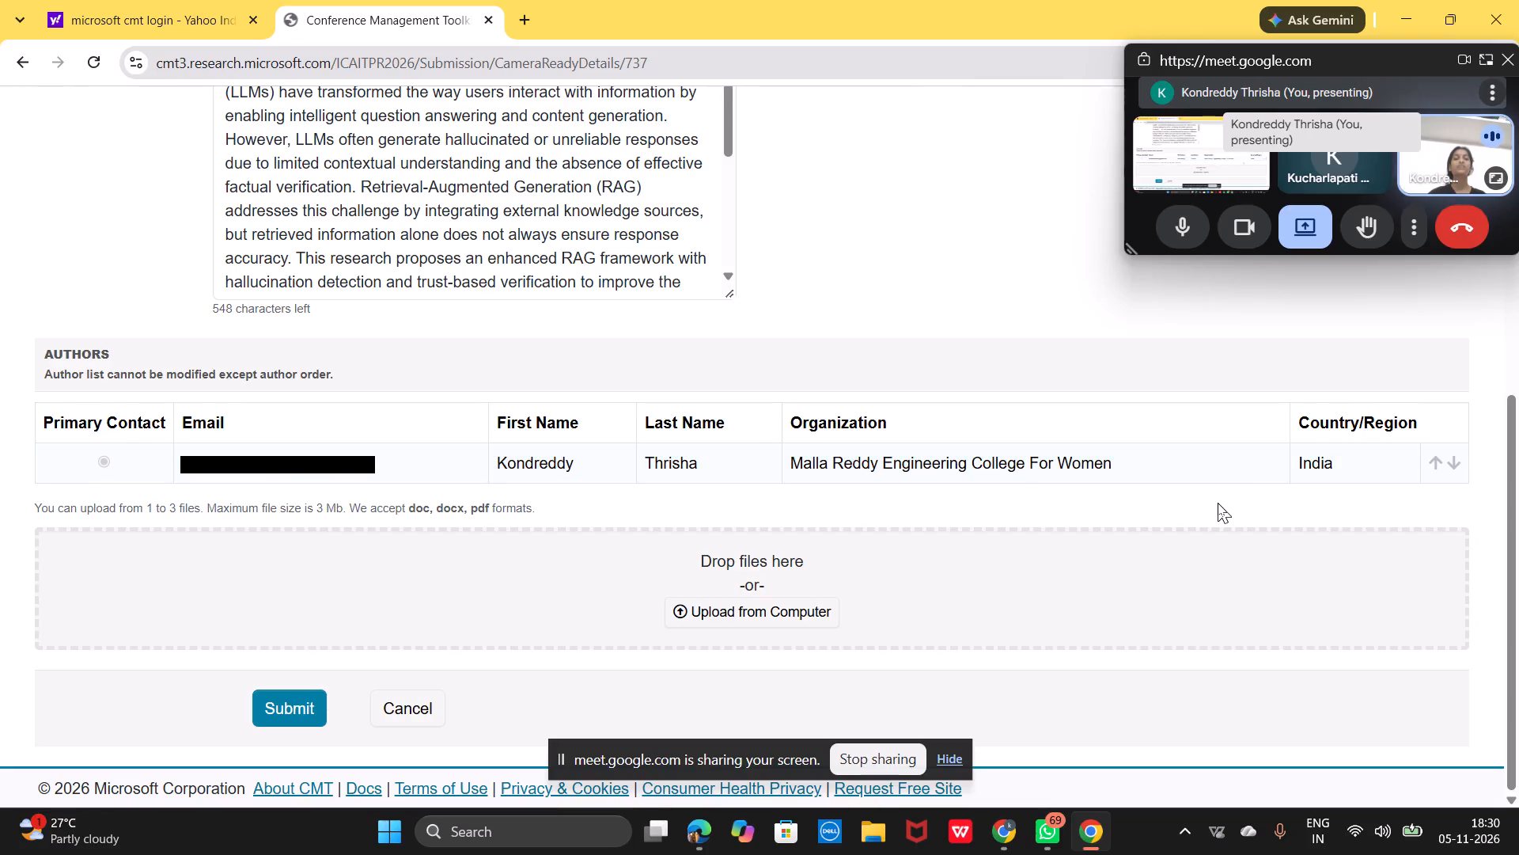
scroll(1218, 503, "down", 1)
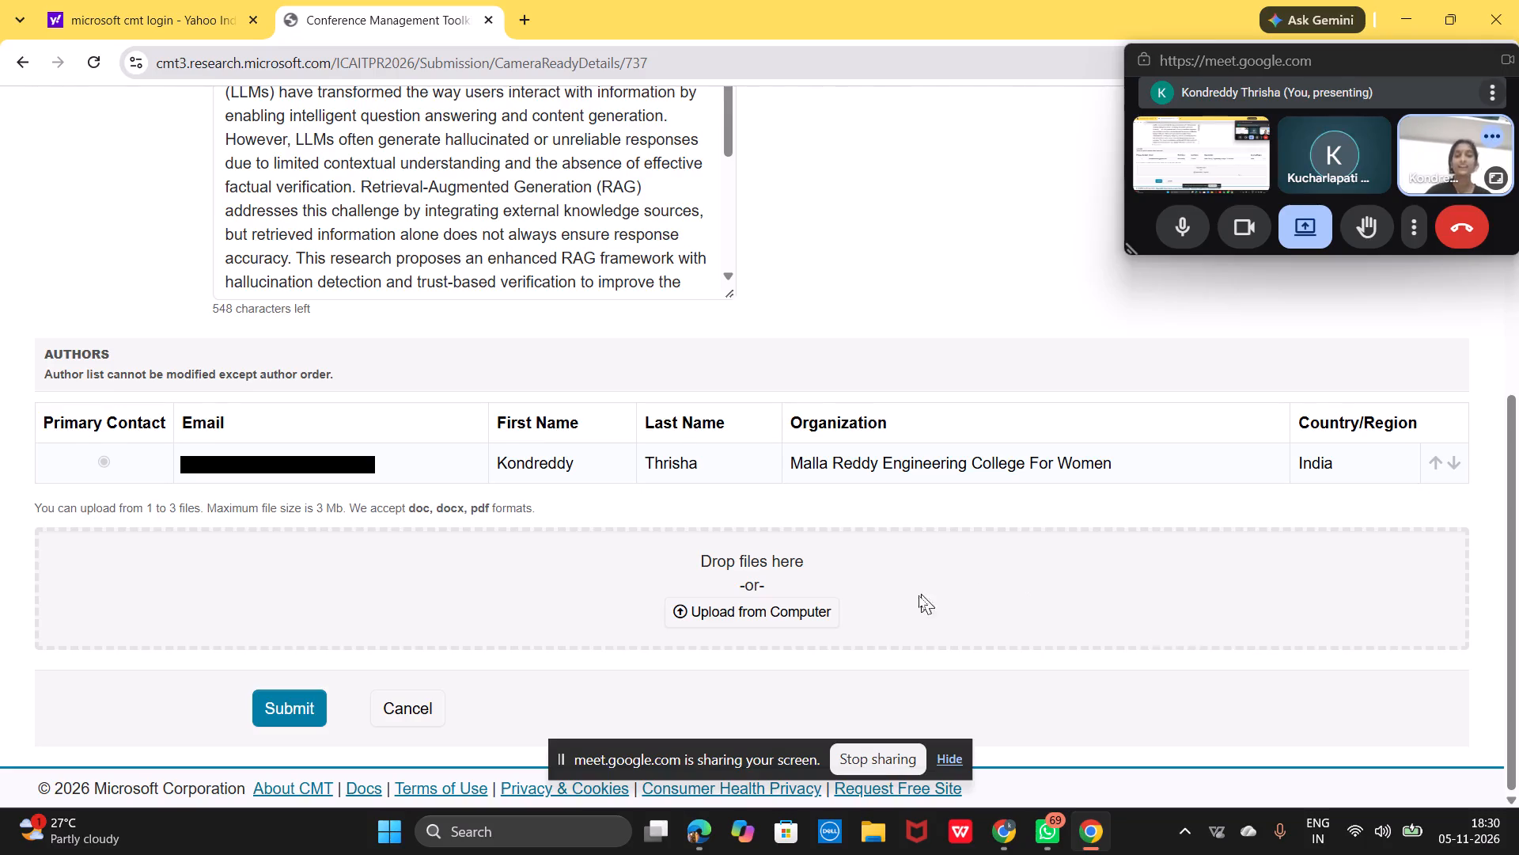
Start a file upload and look through the initial folder and the Downloads folder for the camera-ready paper.
left_click(793, 617)
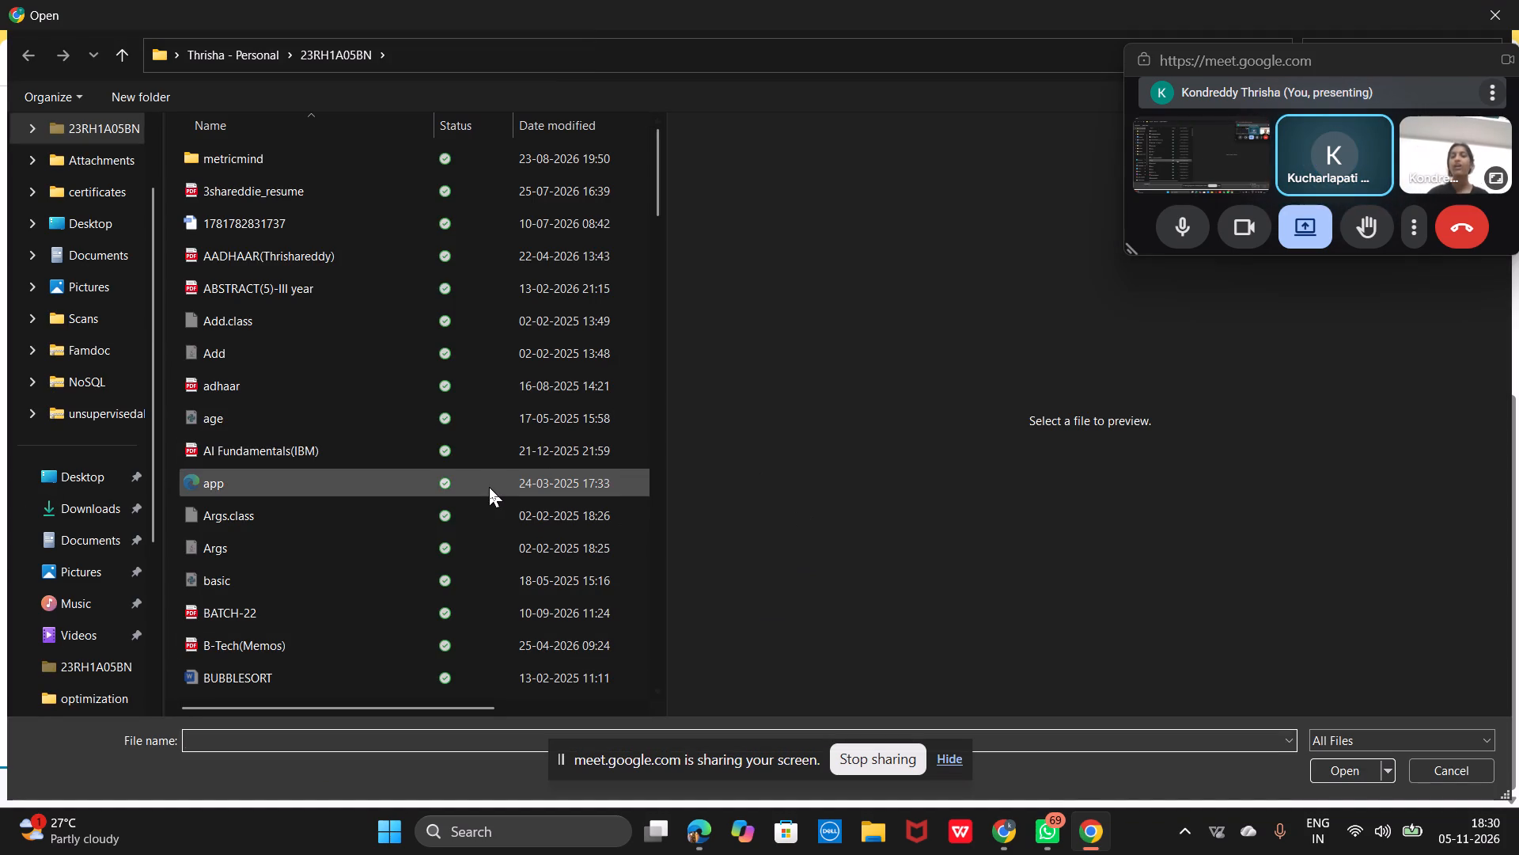
scroll(489, 487, "down", 11)
scroll(489, 487, "down", 12)
scroll(489, 487, "up", 6)
scroll(489, 487, "down", 4)
left_click(100, 511)
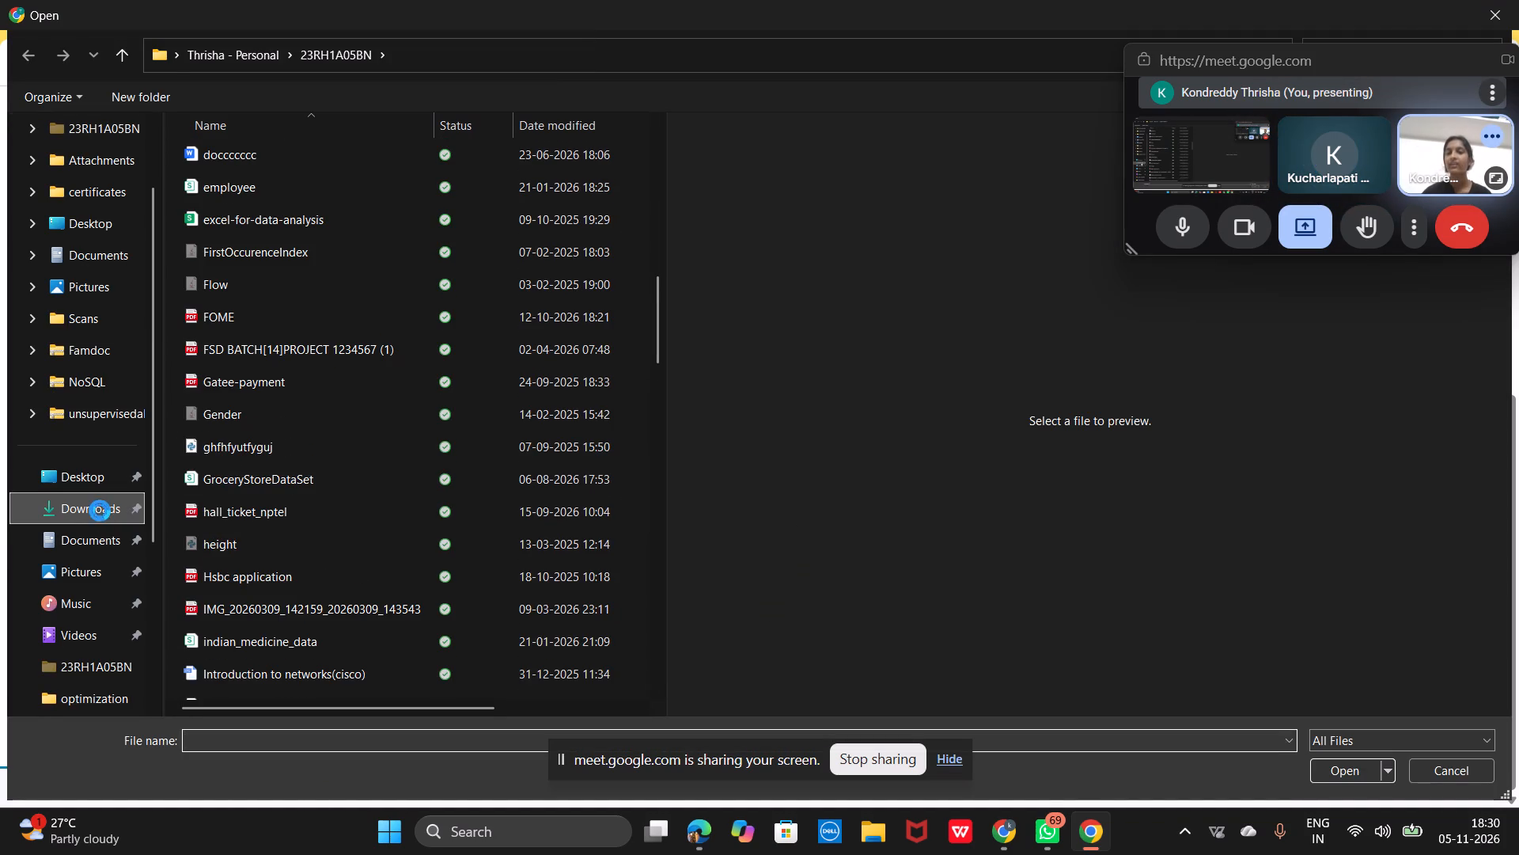
scroll(450, 461, "down", 20)
scroll(450, 461, "down", 20)
scroll(450, 461, "down", 20)
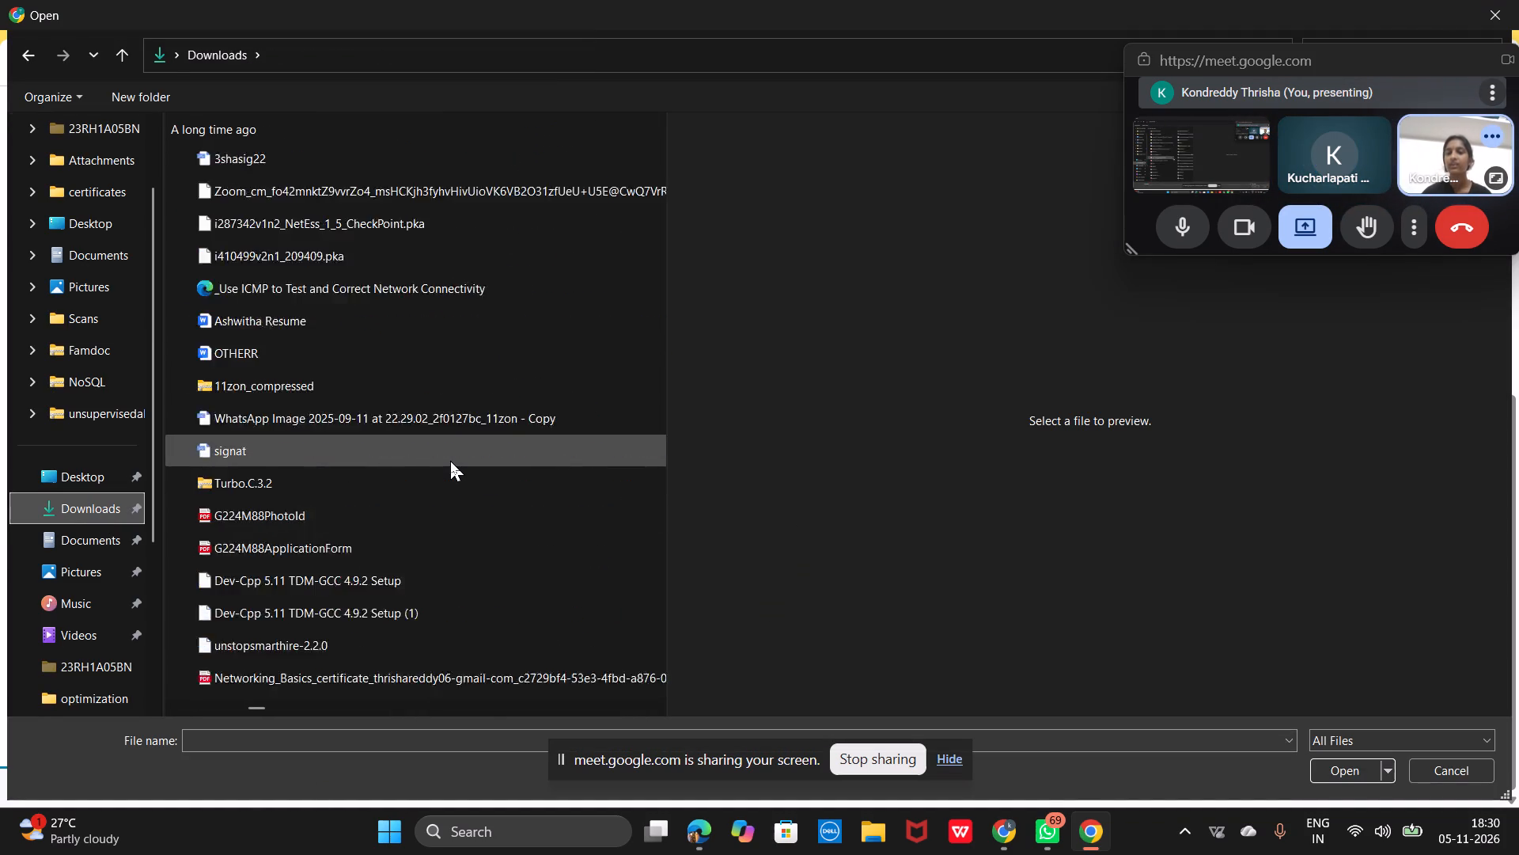
scroll(450, 461, "down", 20)
scroll(450, 461, "down", 20)
scroll(450, 461, "down", 20)
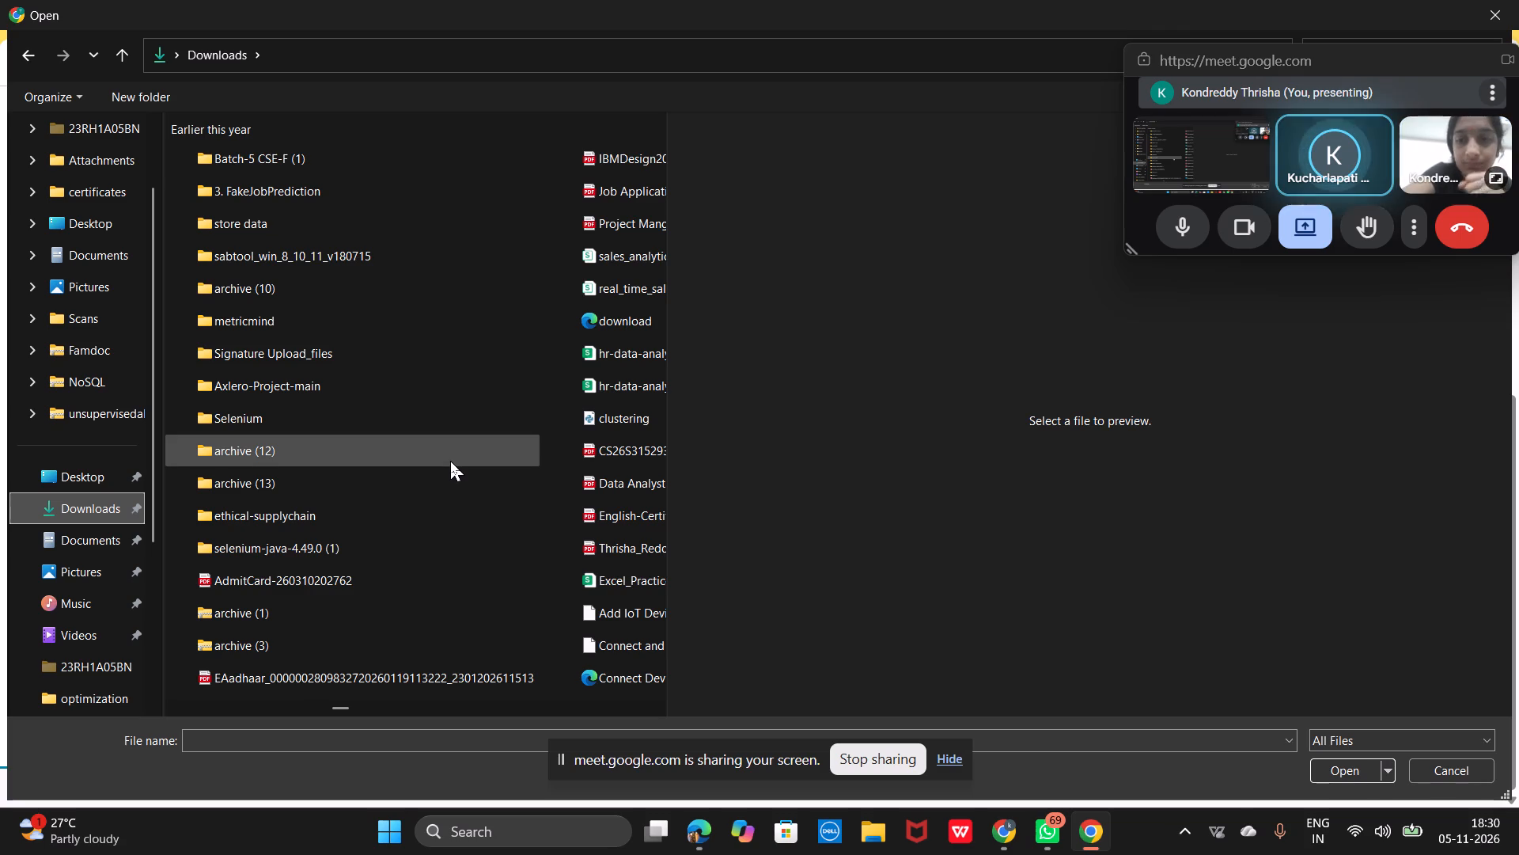
scroll(450, 461, "down", 20)
scroll(450, 461, "down", 20)
scroll(450, 461, "down", 20)
scroll(450, 461, "down", 20)
scroll(450, 461, "down", 20)
scroll(450, 461, "down", 20)
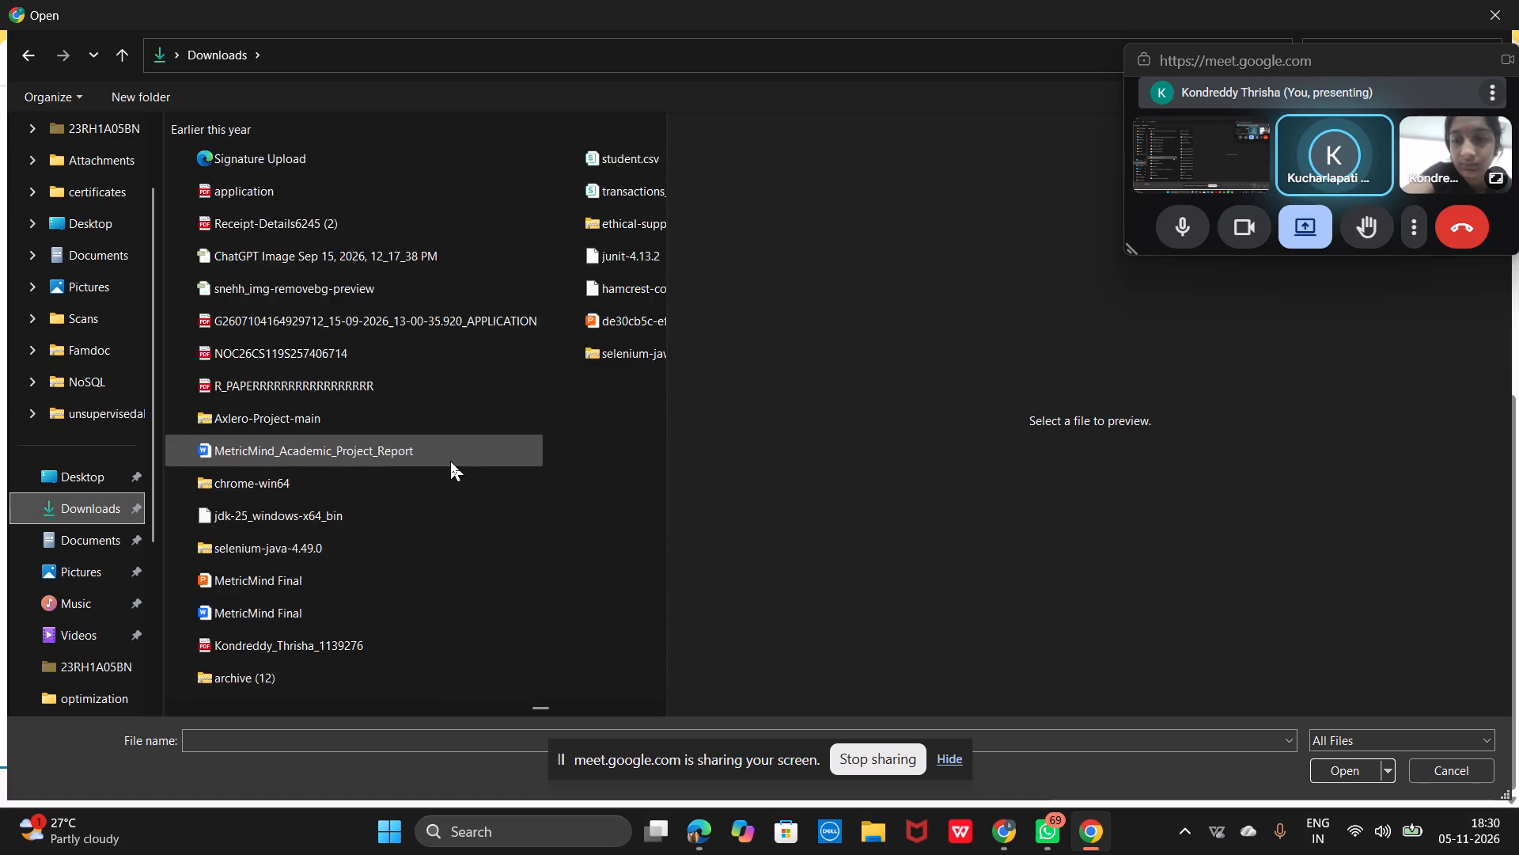
scroll(450, 461, "down", 20)
scroll(450, 461, "down", 20)
scroll(450, 461, "down", 20)
scroll(450, 461, "up", 1)
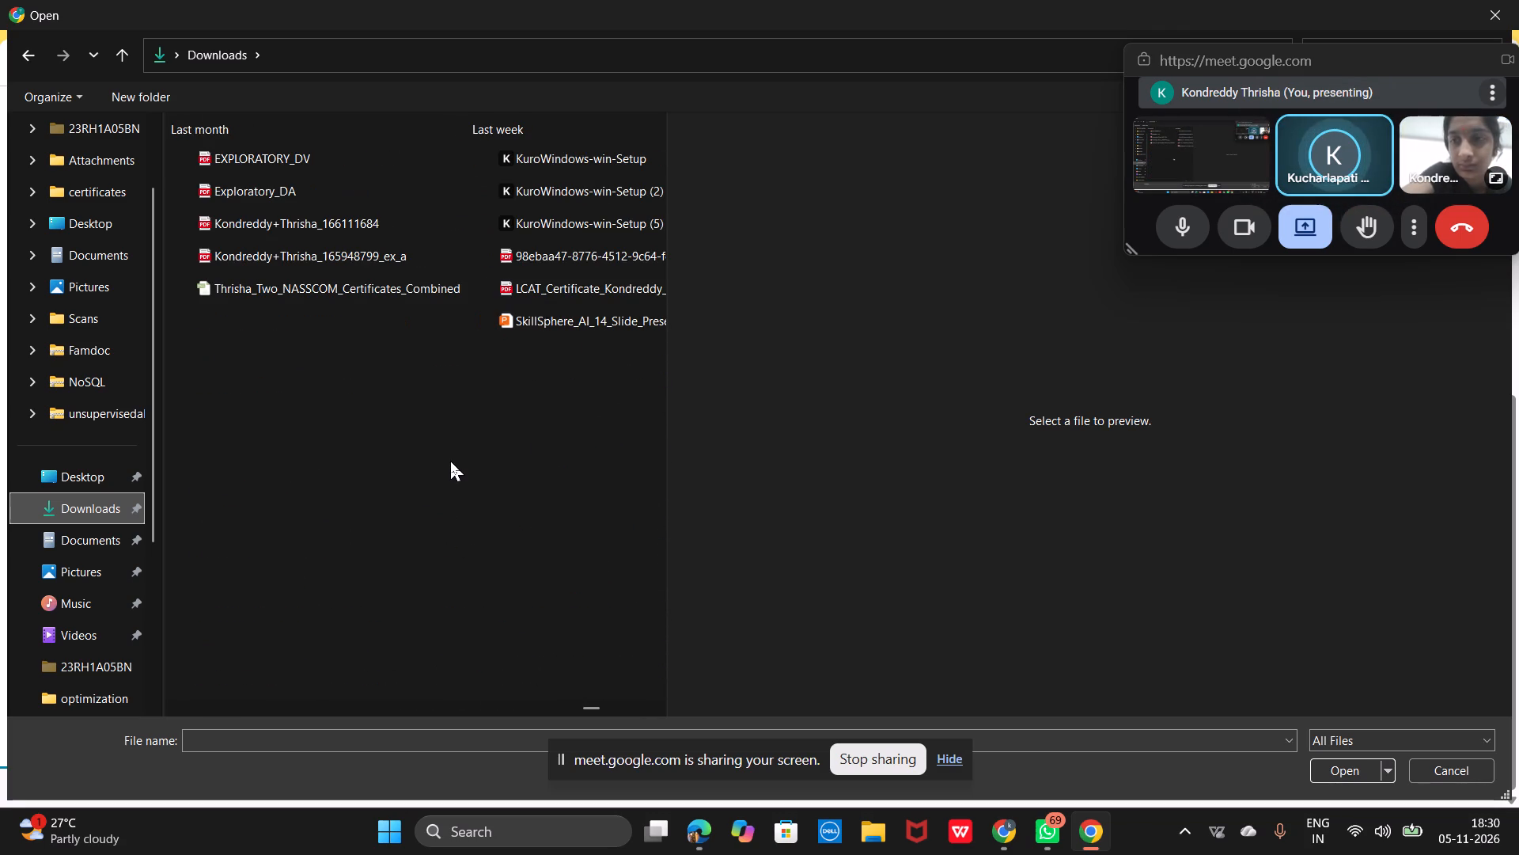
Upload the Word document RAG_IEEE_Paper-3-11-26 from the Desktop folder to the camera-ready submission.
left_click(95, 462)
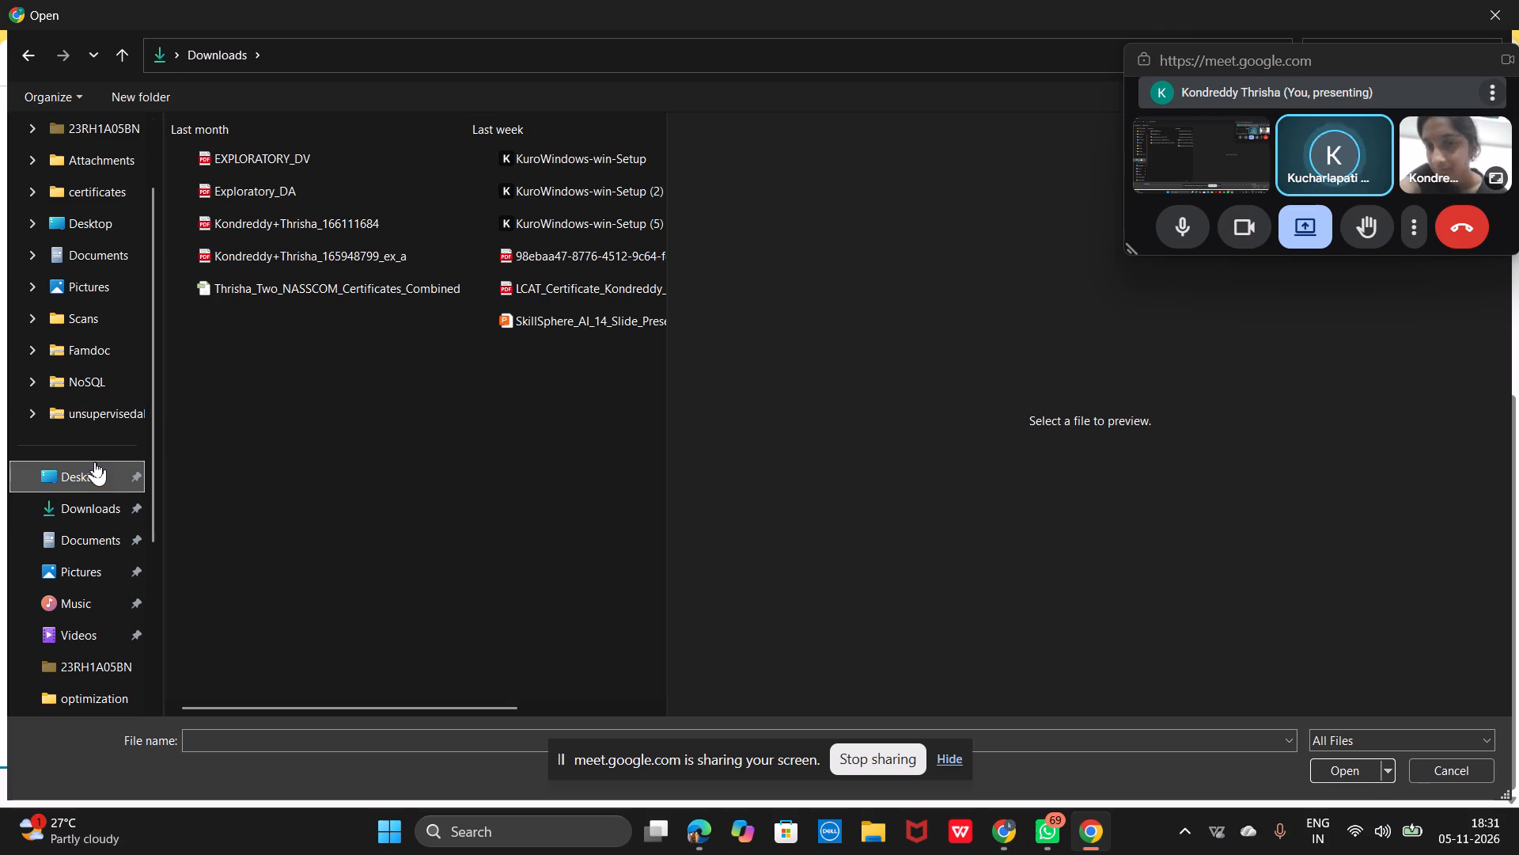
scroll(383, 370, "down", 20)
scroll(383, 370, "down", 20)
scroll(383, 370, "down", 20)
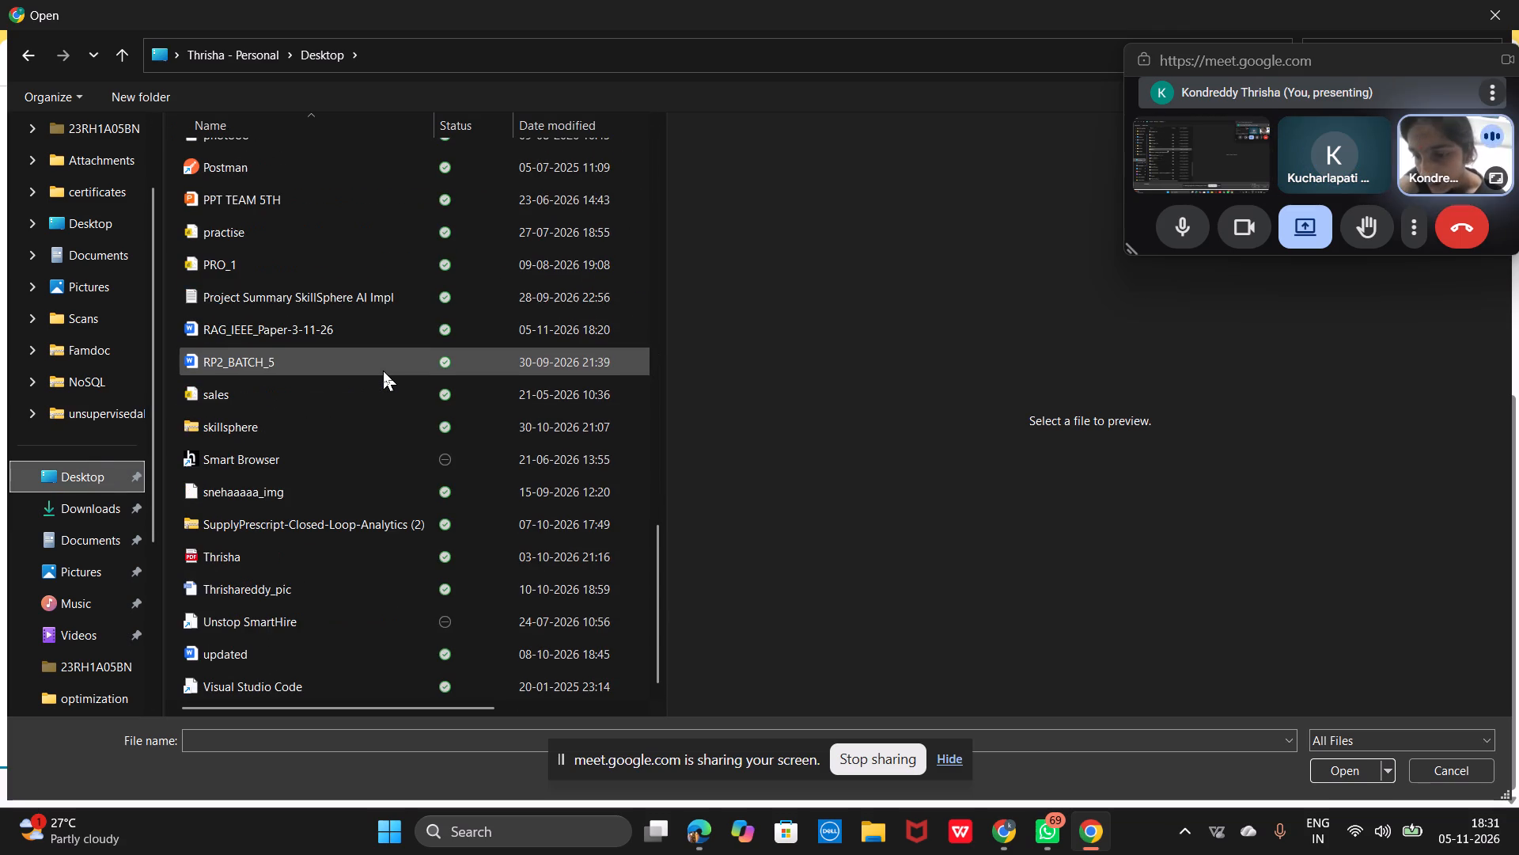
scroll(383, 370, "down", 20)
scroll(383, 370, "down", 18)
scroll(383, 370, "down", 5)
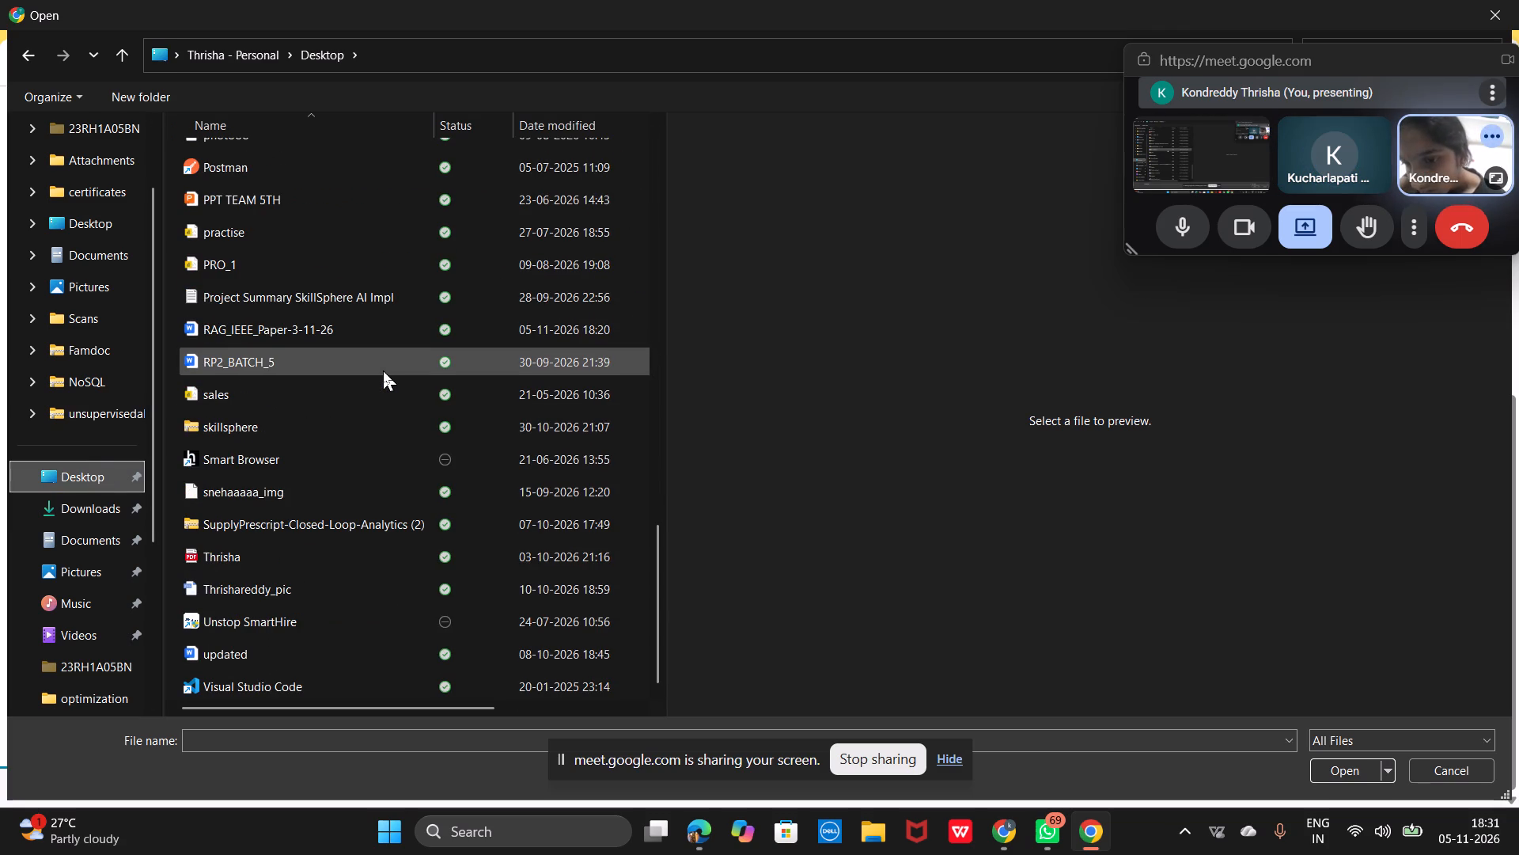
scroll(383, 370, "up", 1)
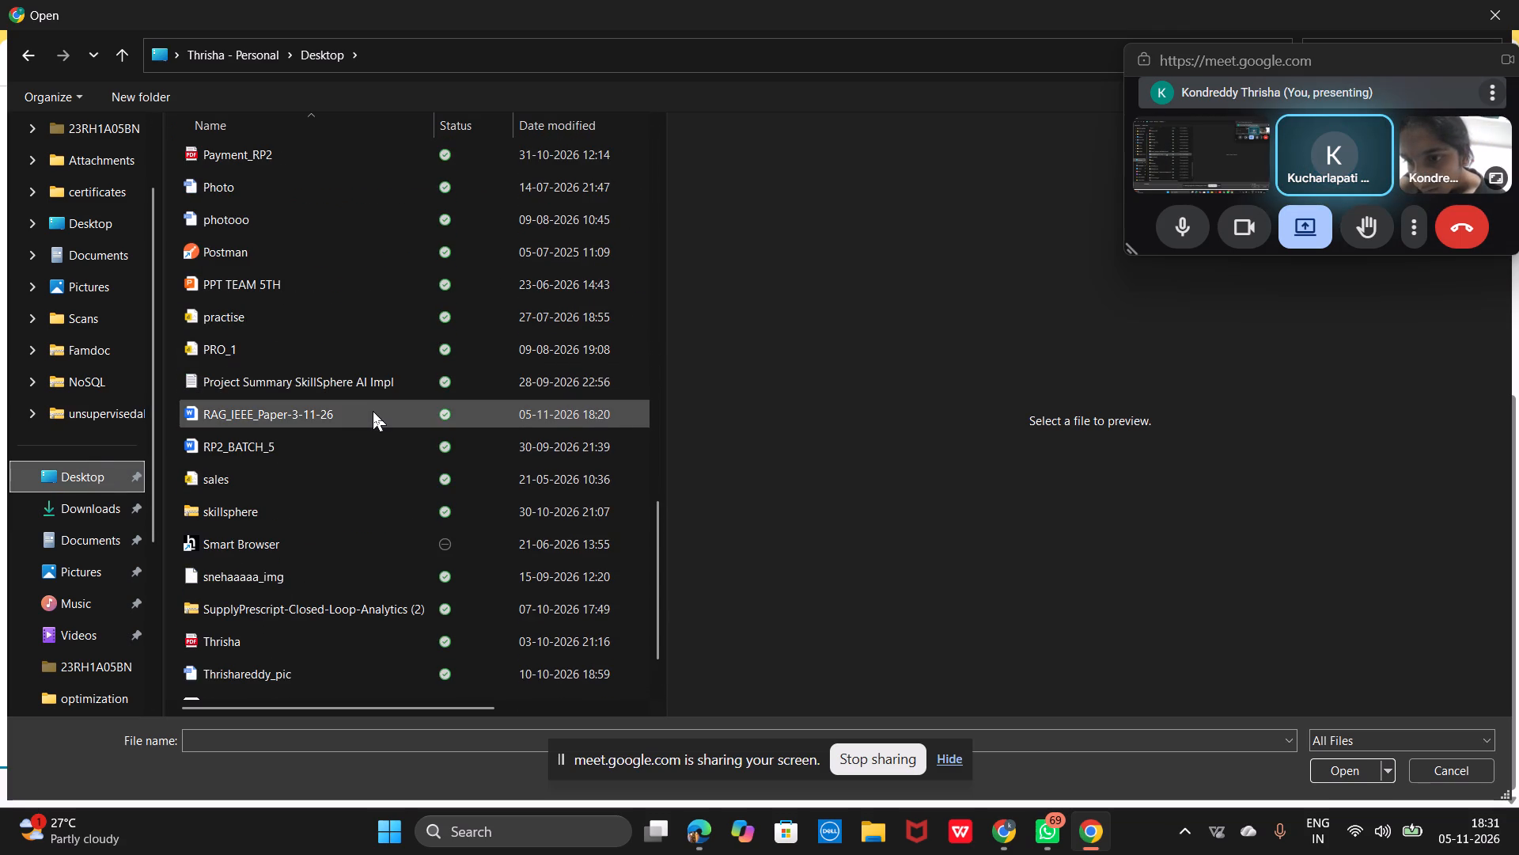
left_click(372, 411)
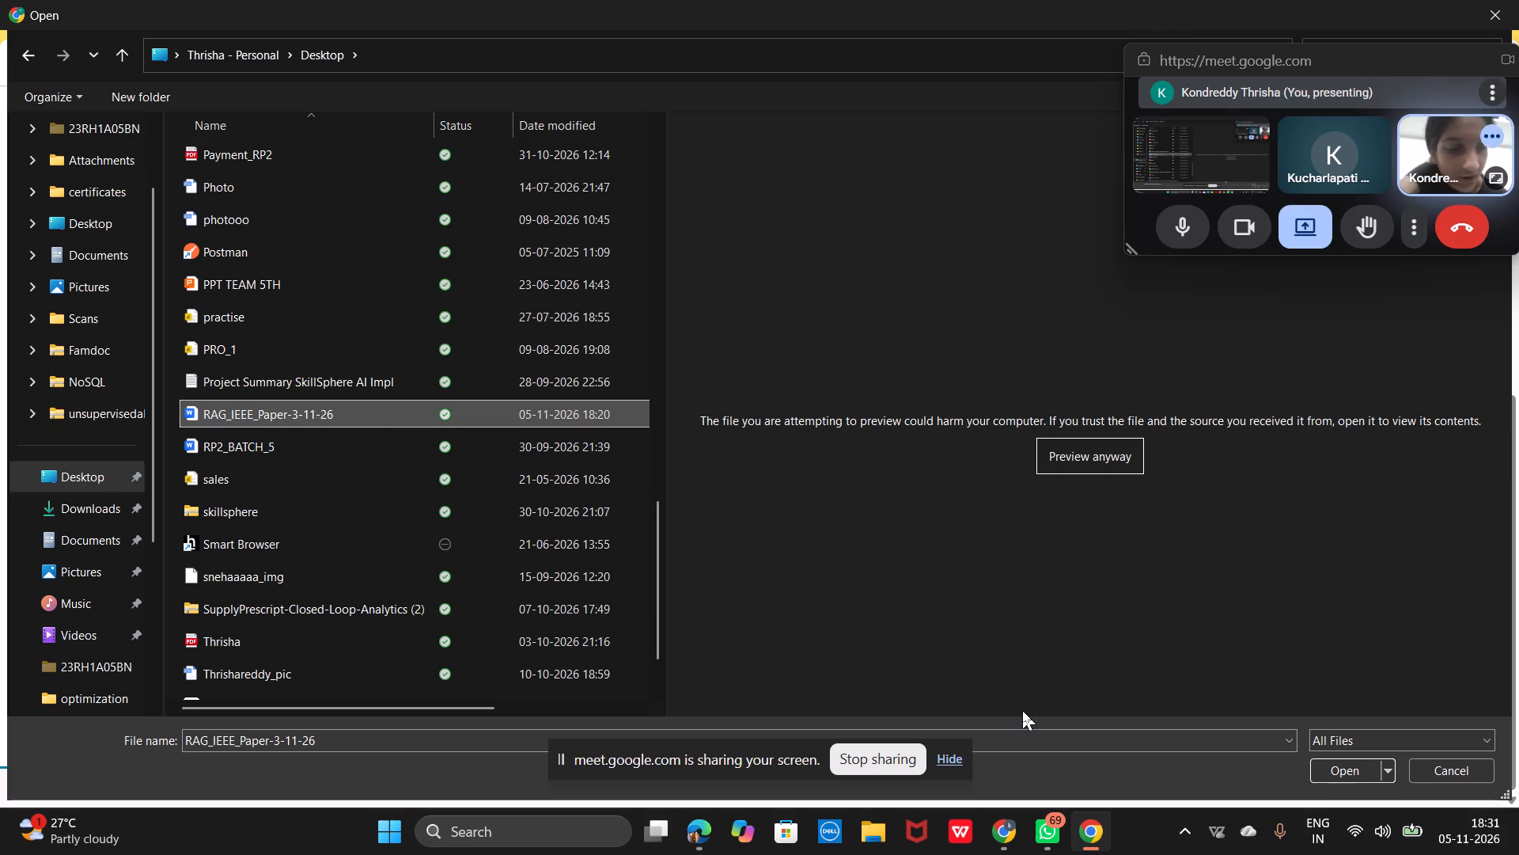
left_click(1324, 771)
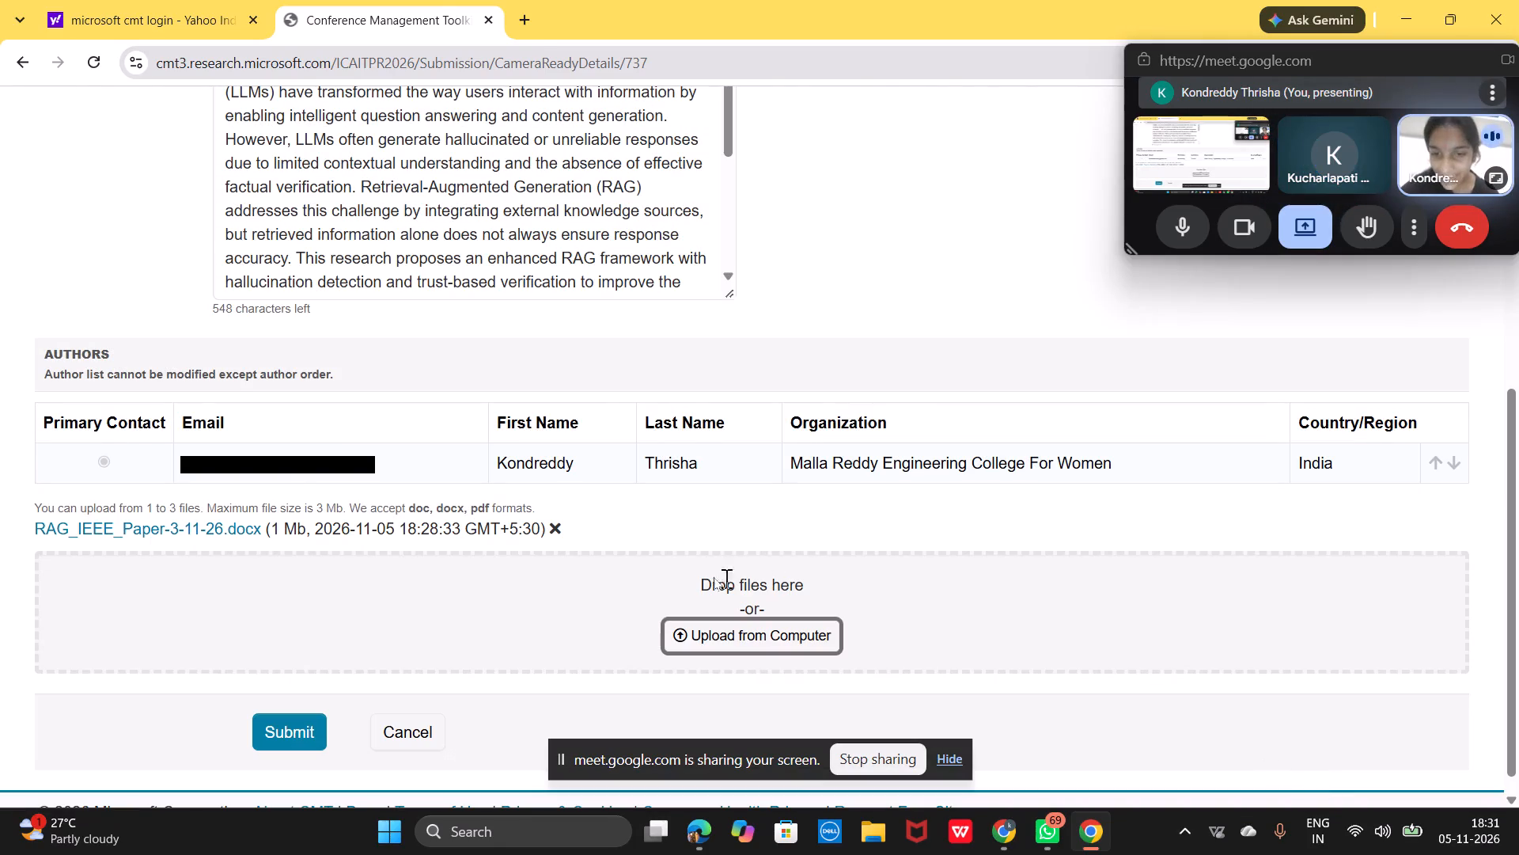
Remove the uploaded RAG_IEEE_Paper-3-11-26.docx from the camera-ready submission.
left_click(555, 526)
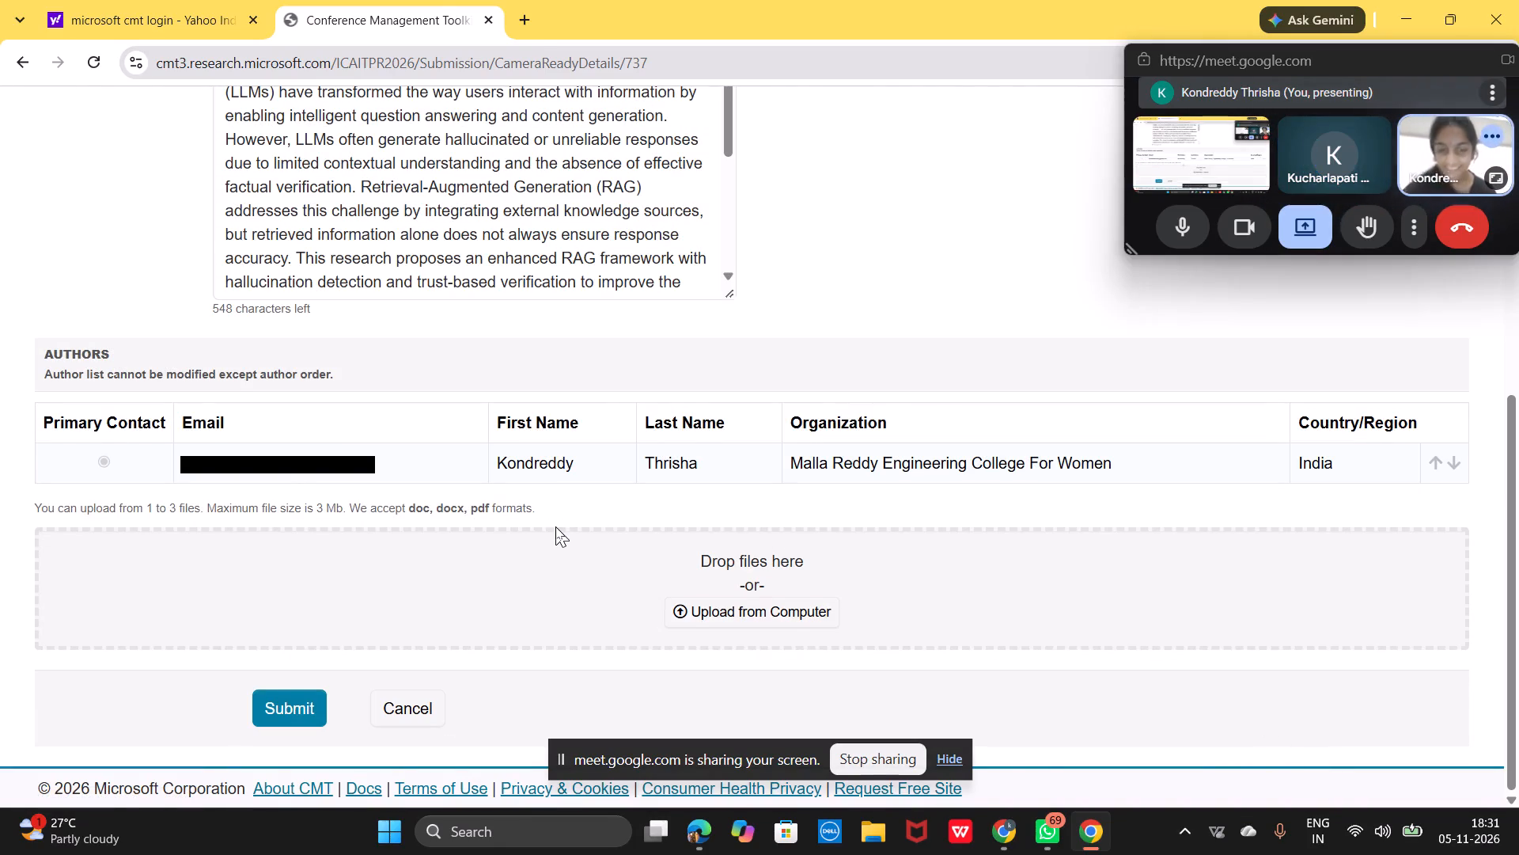
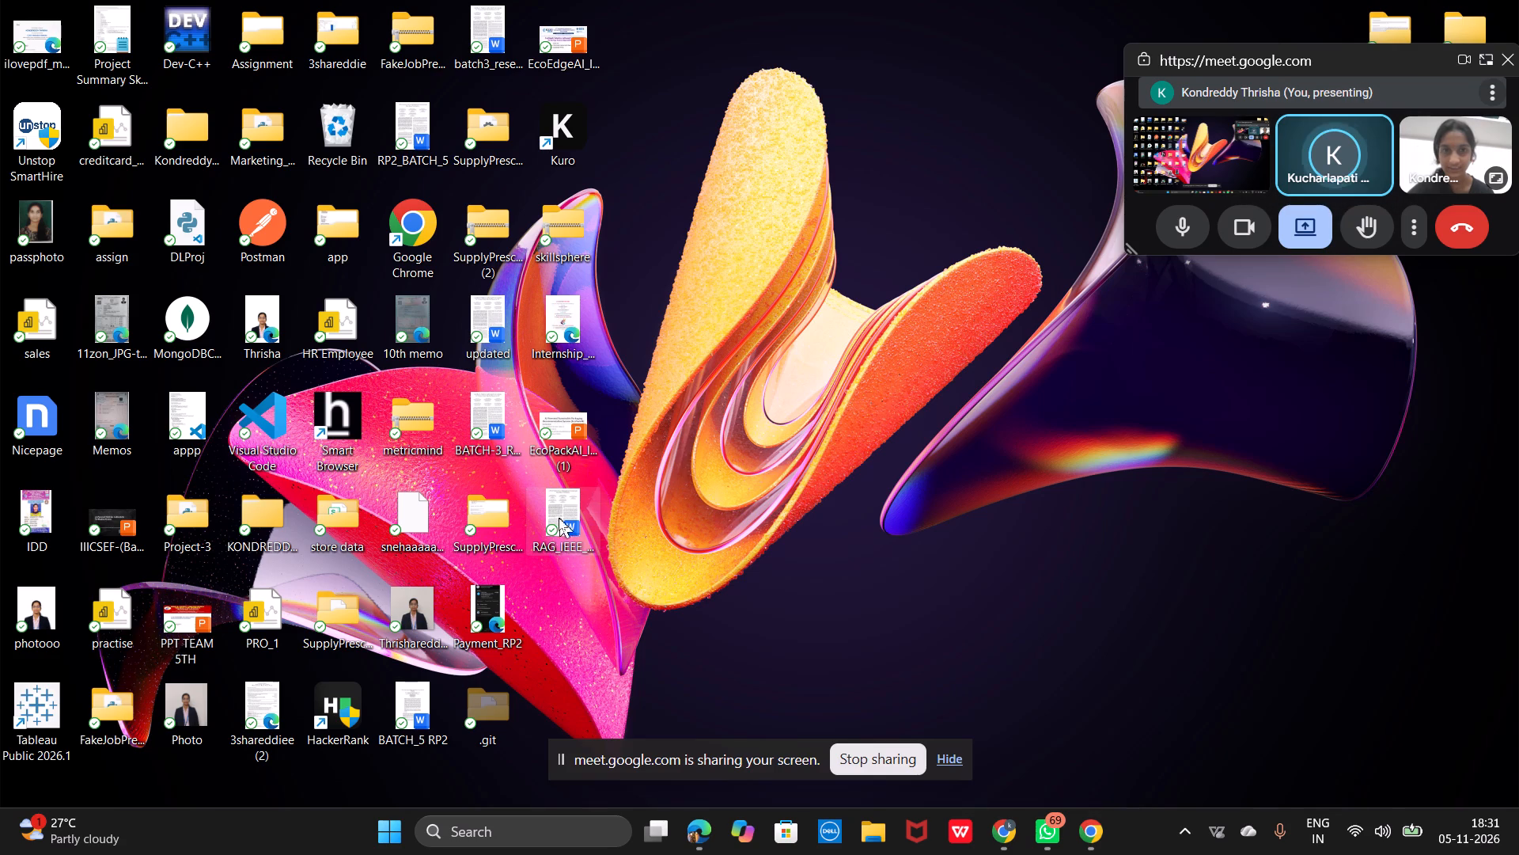
Rename the Word document RAG_IEEE_Paper-3-11-26 on the desktop as 737_Camera ready paper.
left_click(718, 186)
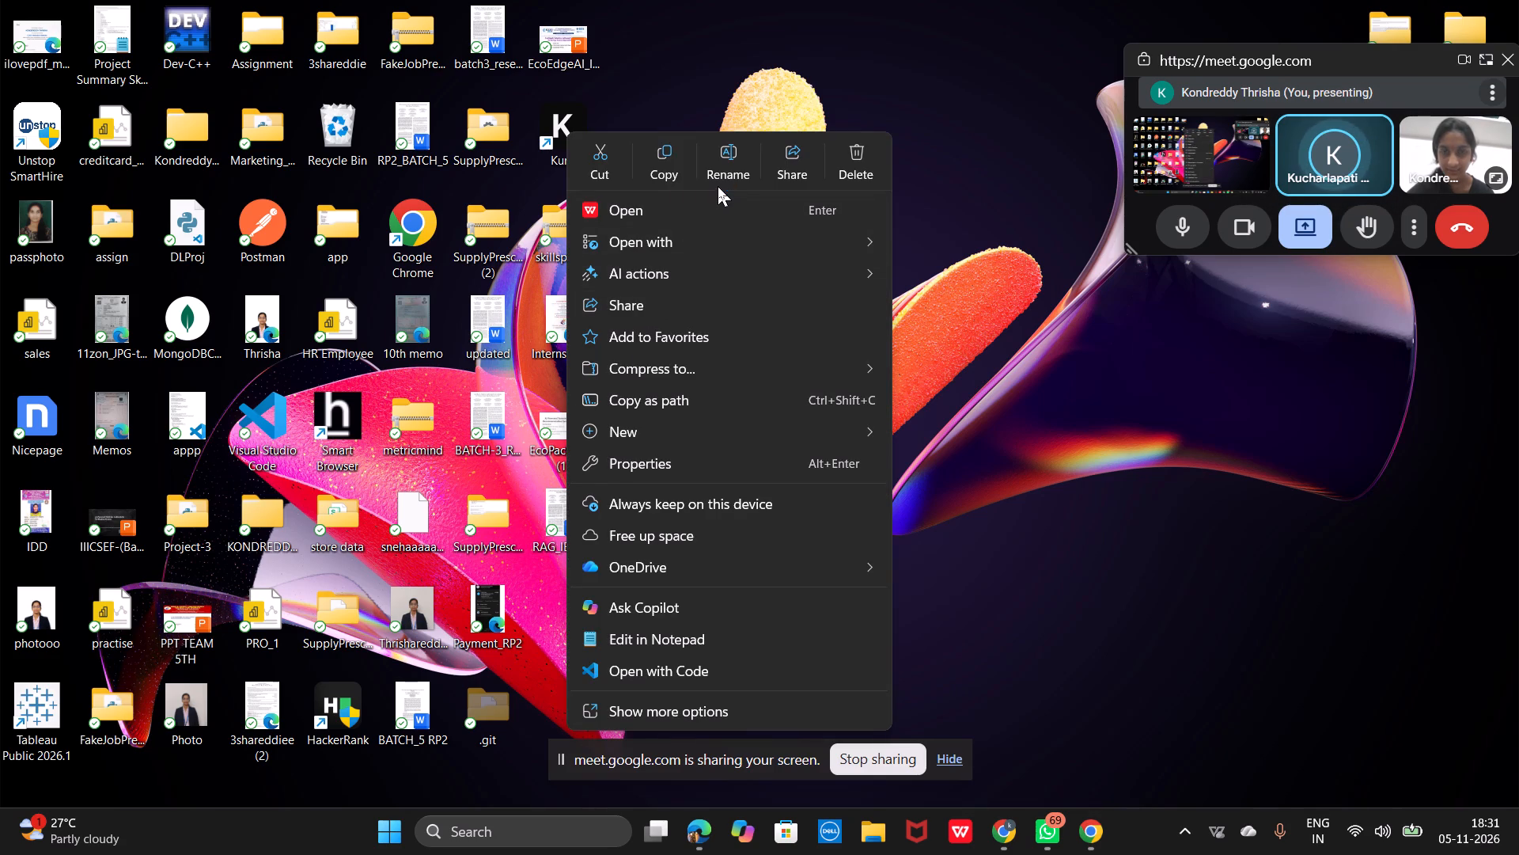
left_click(728, 171)
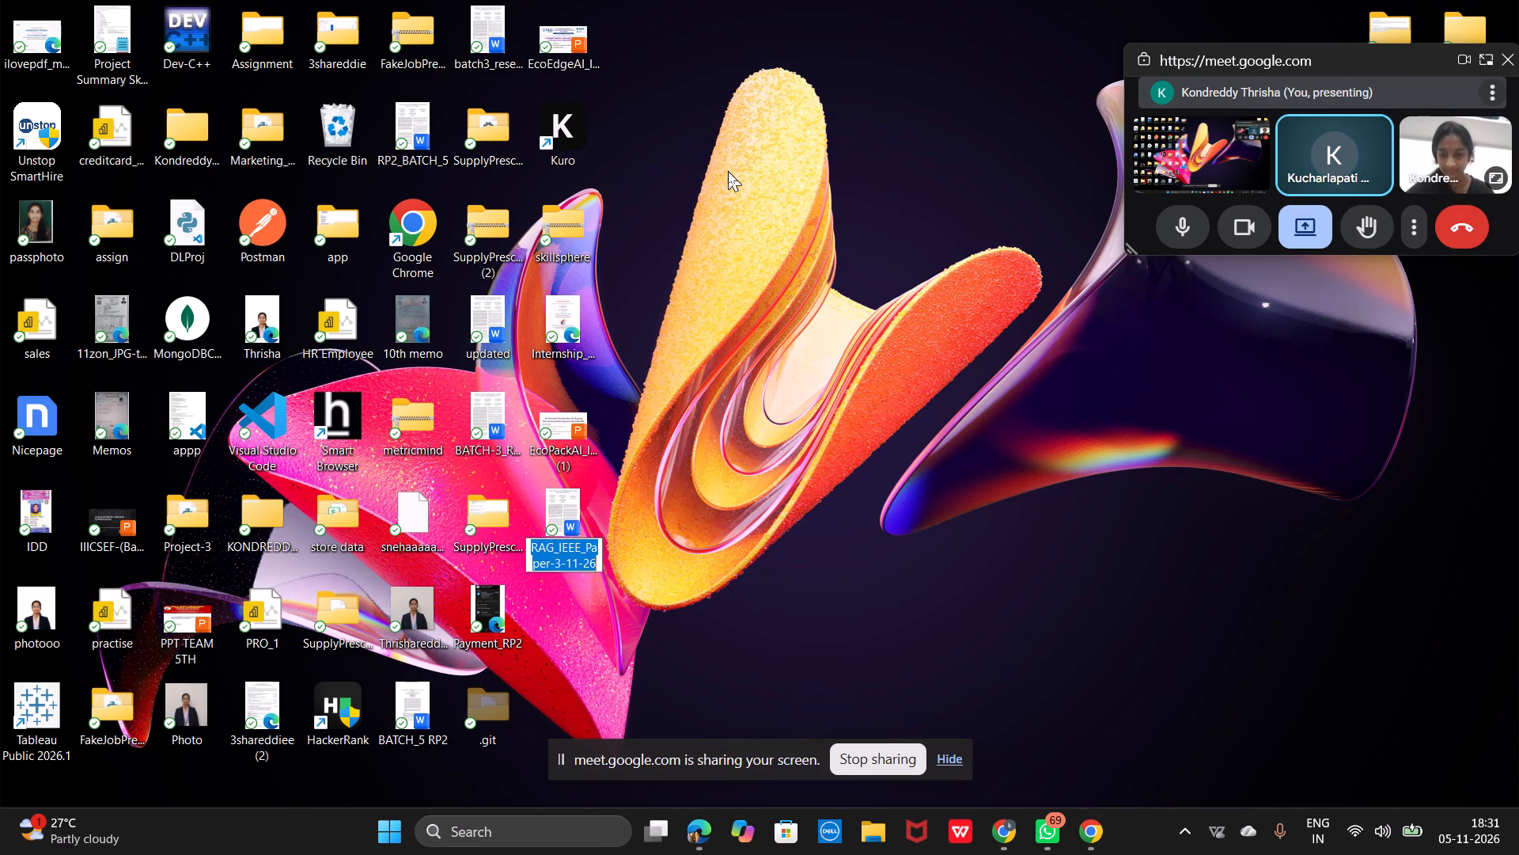
key("p")
key("BackSpace")
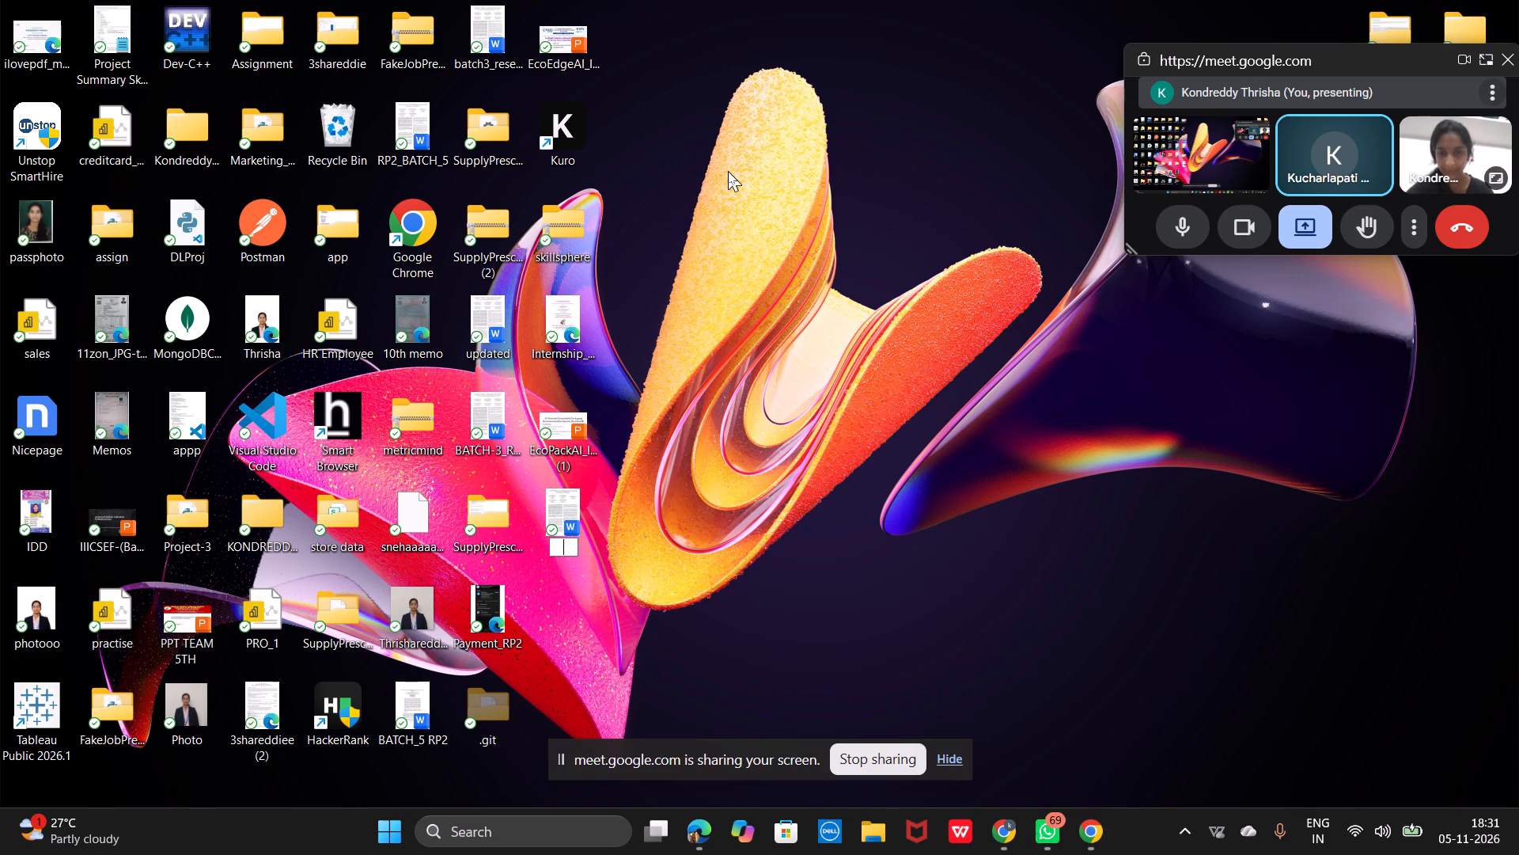
key("p")
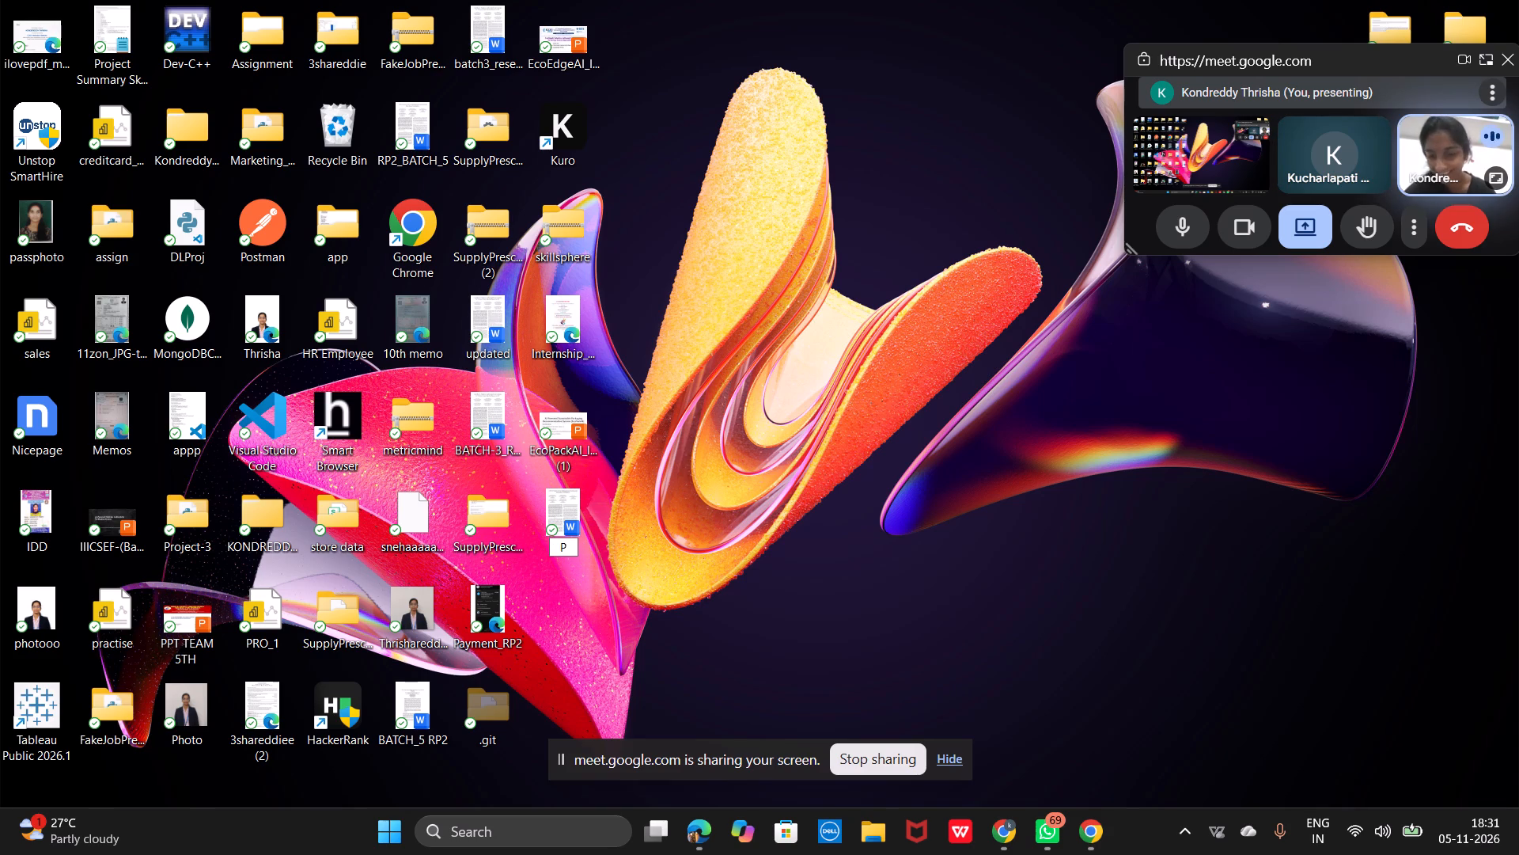
key("a")
type("per")
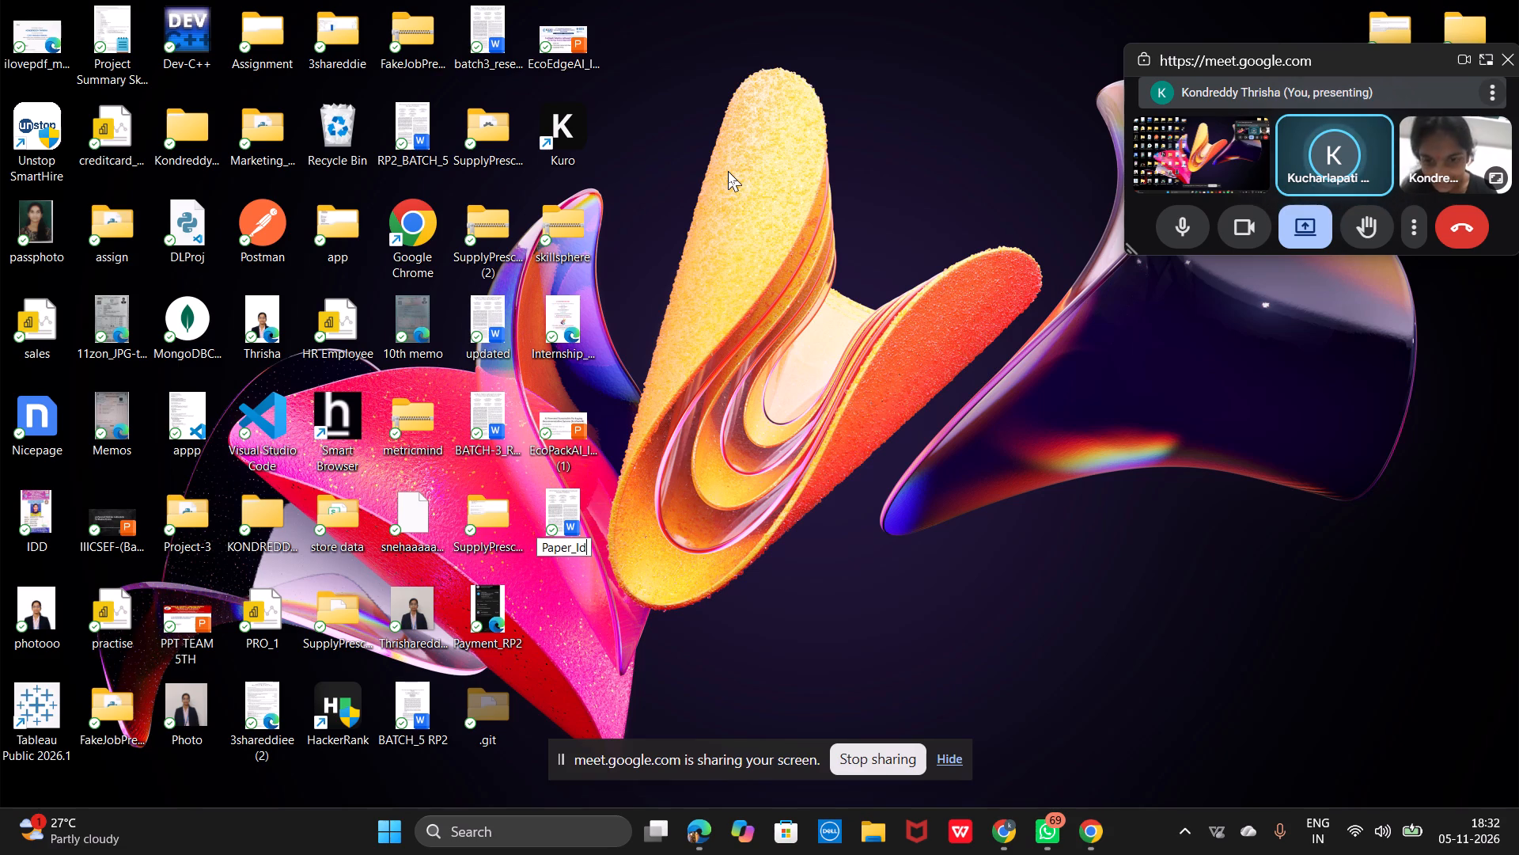
key("space")
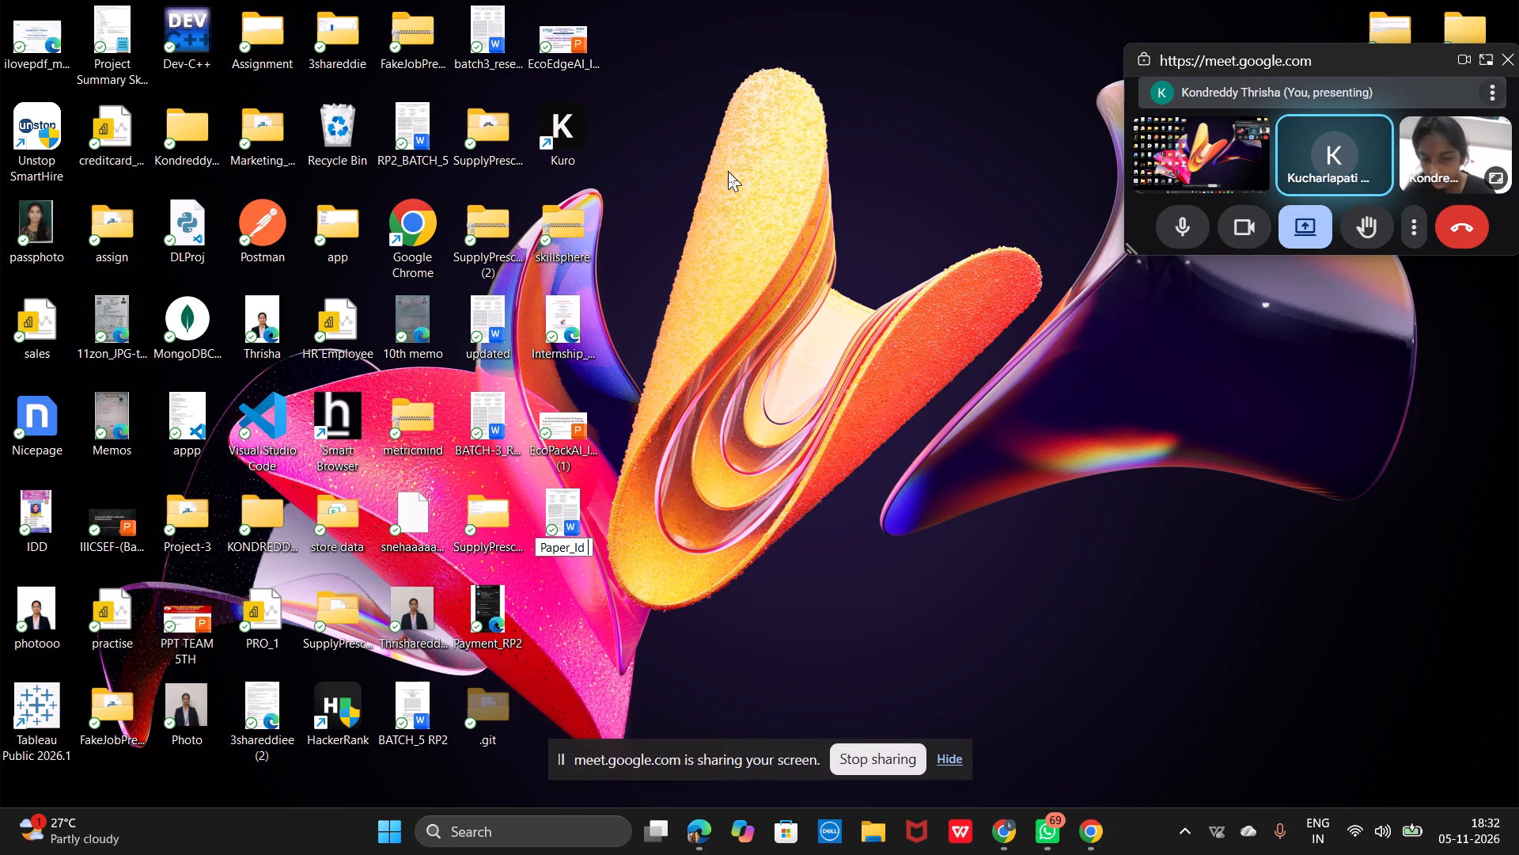
type("737")
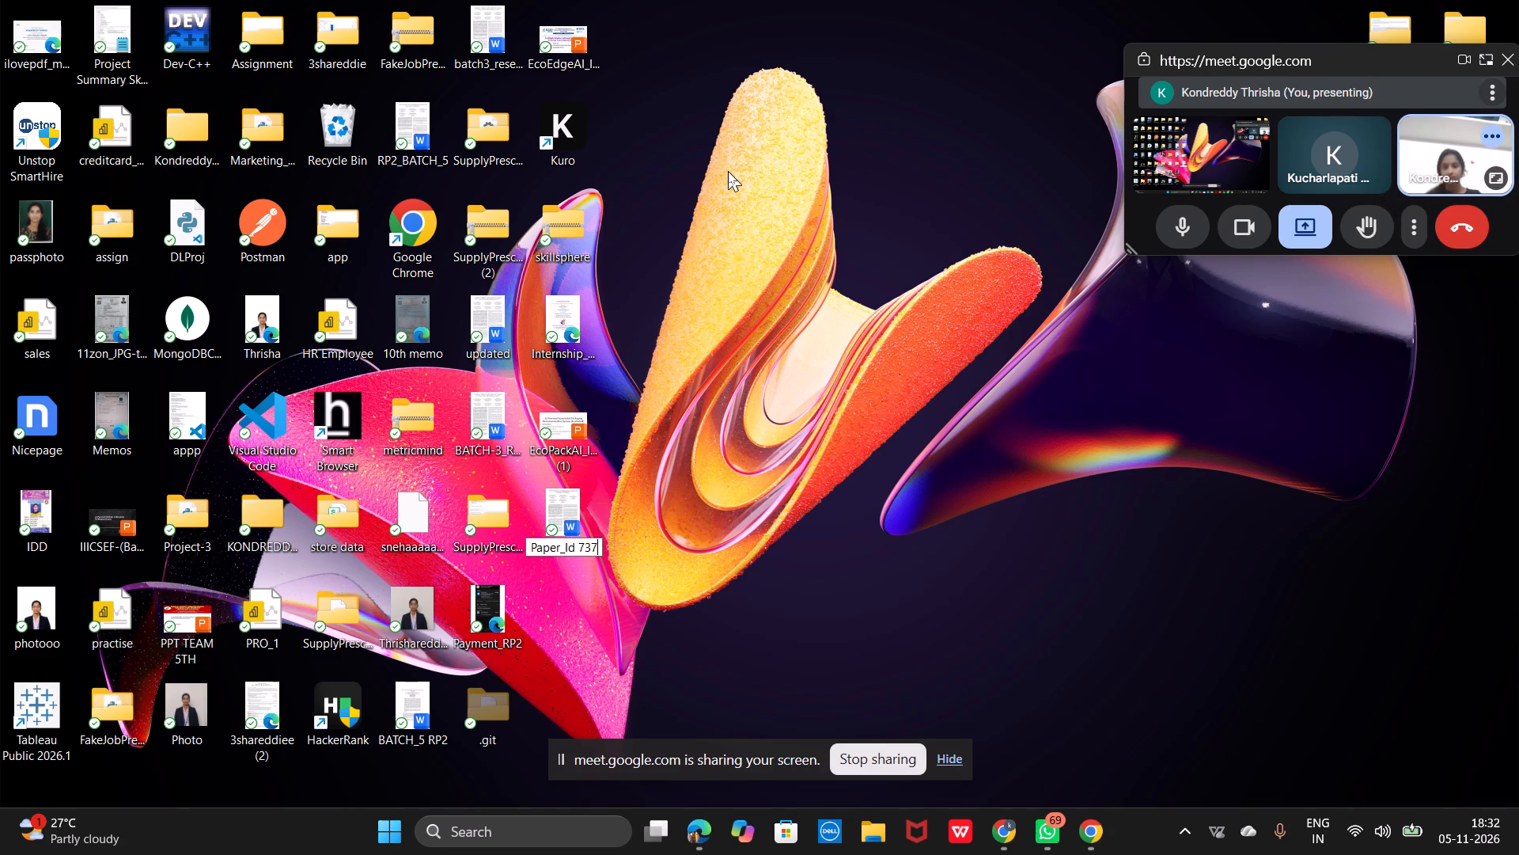
key("space")
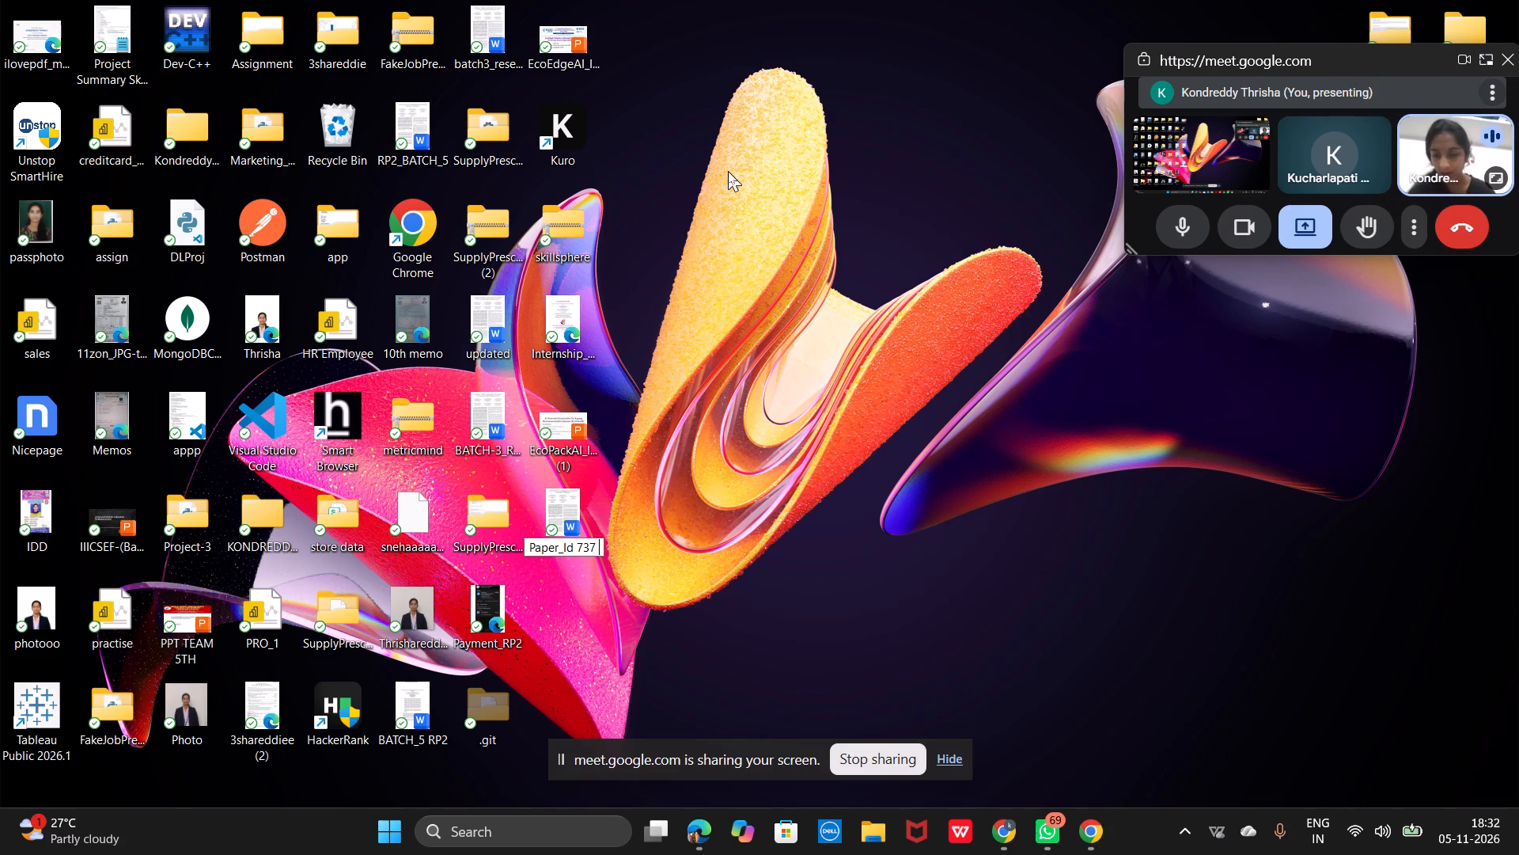
key("BackSpace")
key("BackSpace")
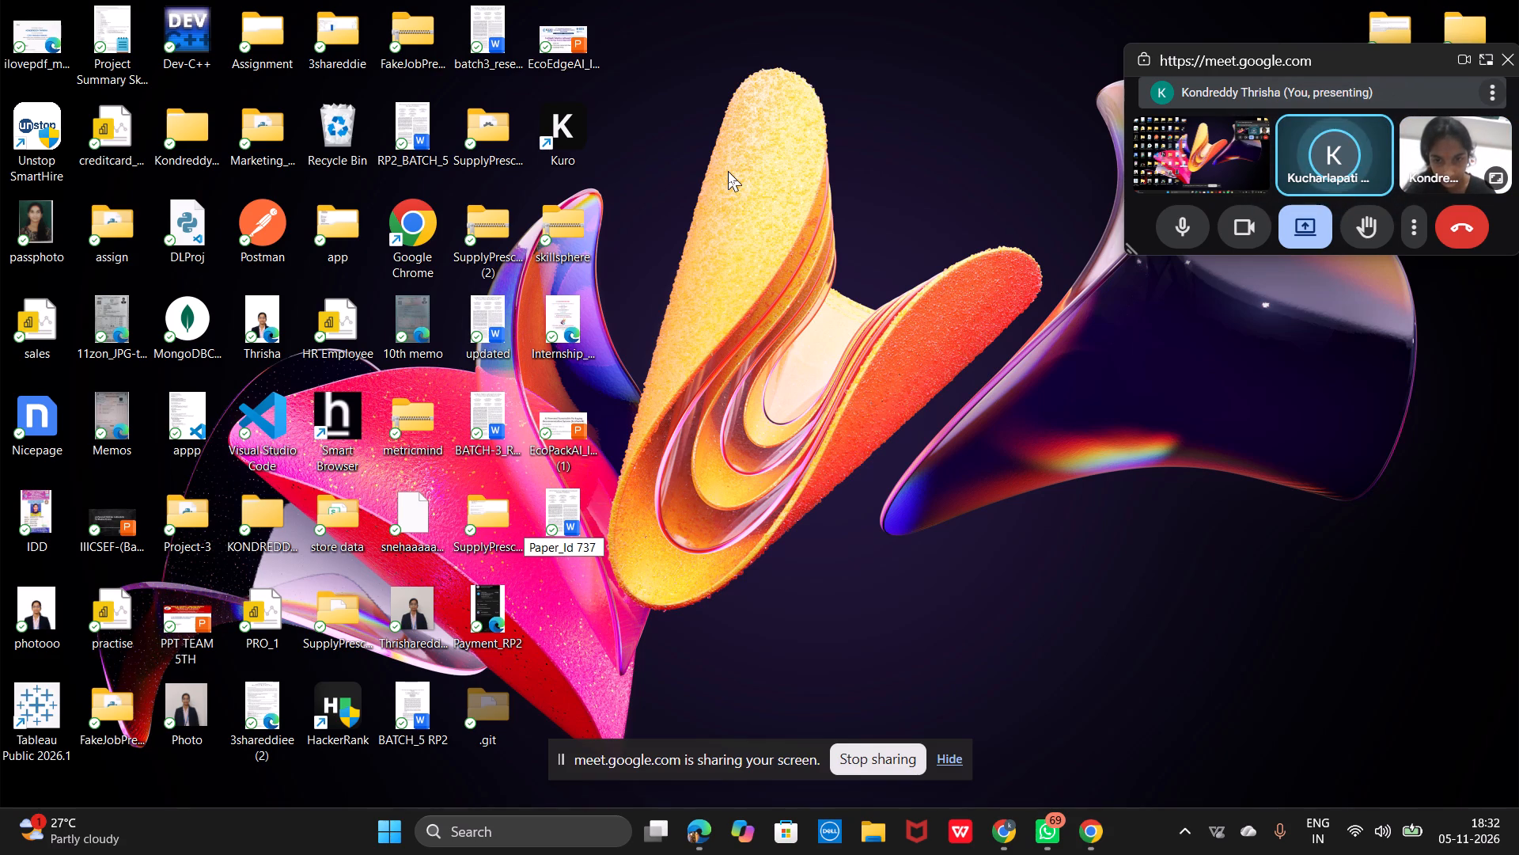
left_click(570, 542)
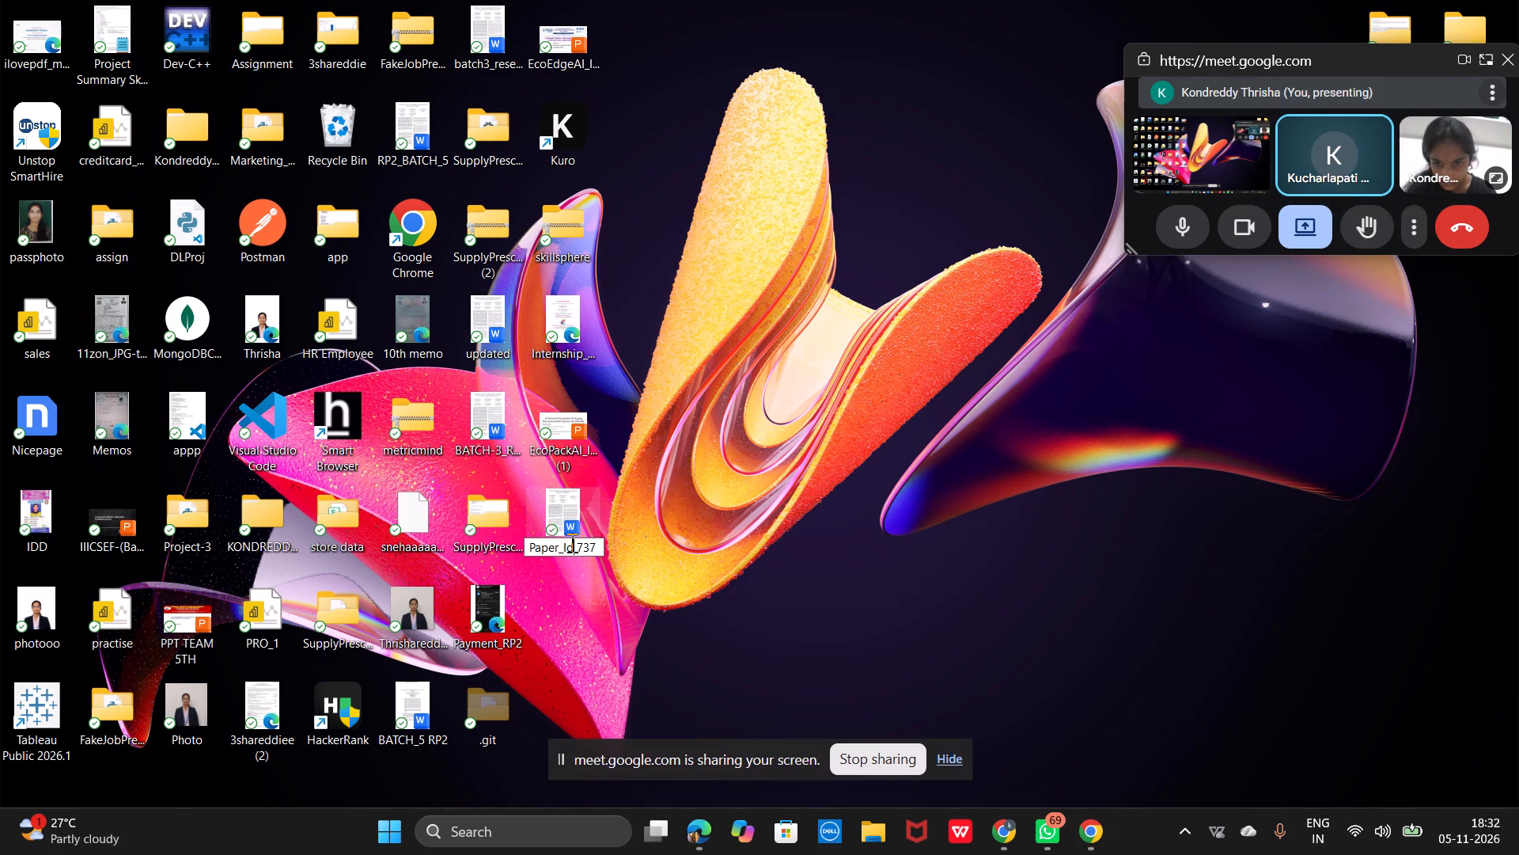
key("BackSpace")
key("BackSpace")
key("BackSpace")
key("BackSpace")
key("BackSpace")
key("BackSpace")
key("BackSpace")
key("BackSpace")
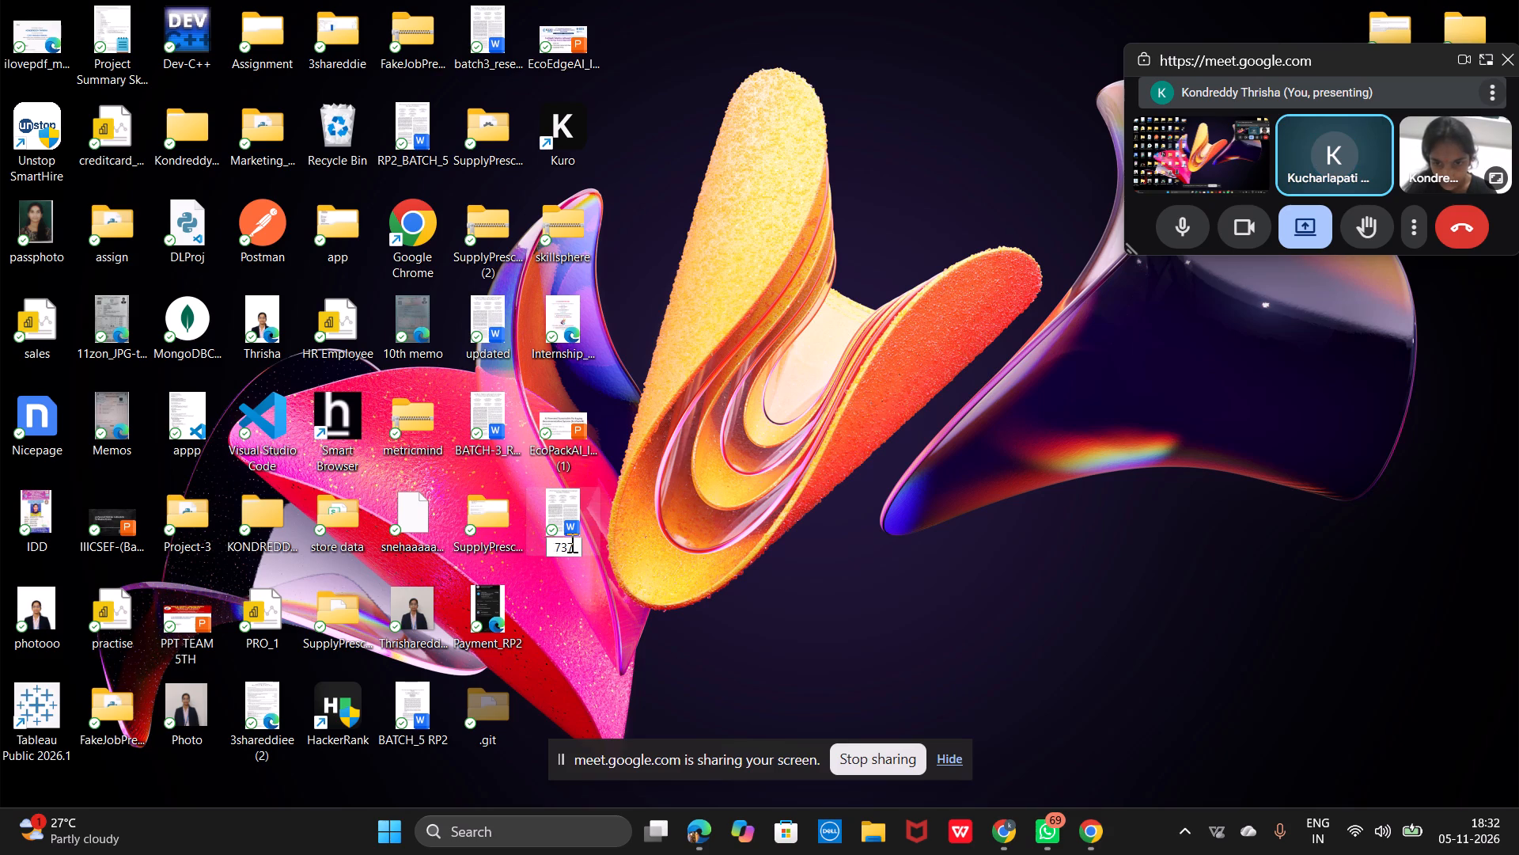
key("Right")
key("BackSpace")
key("Right")
key("Right")
key("Right")
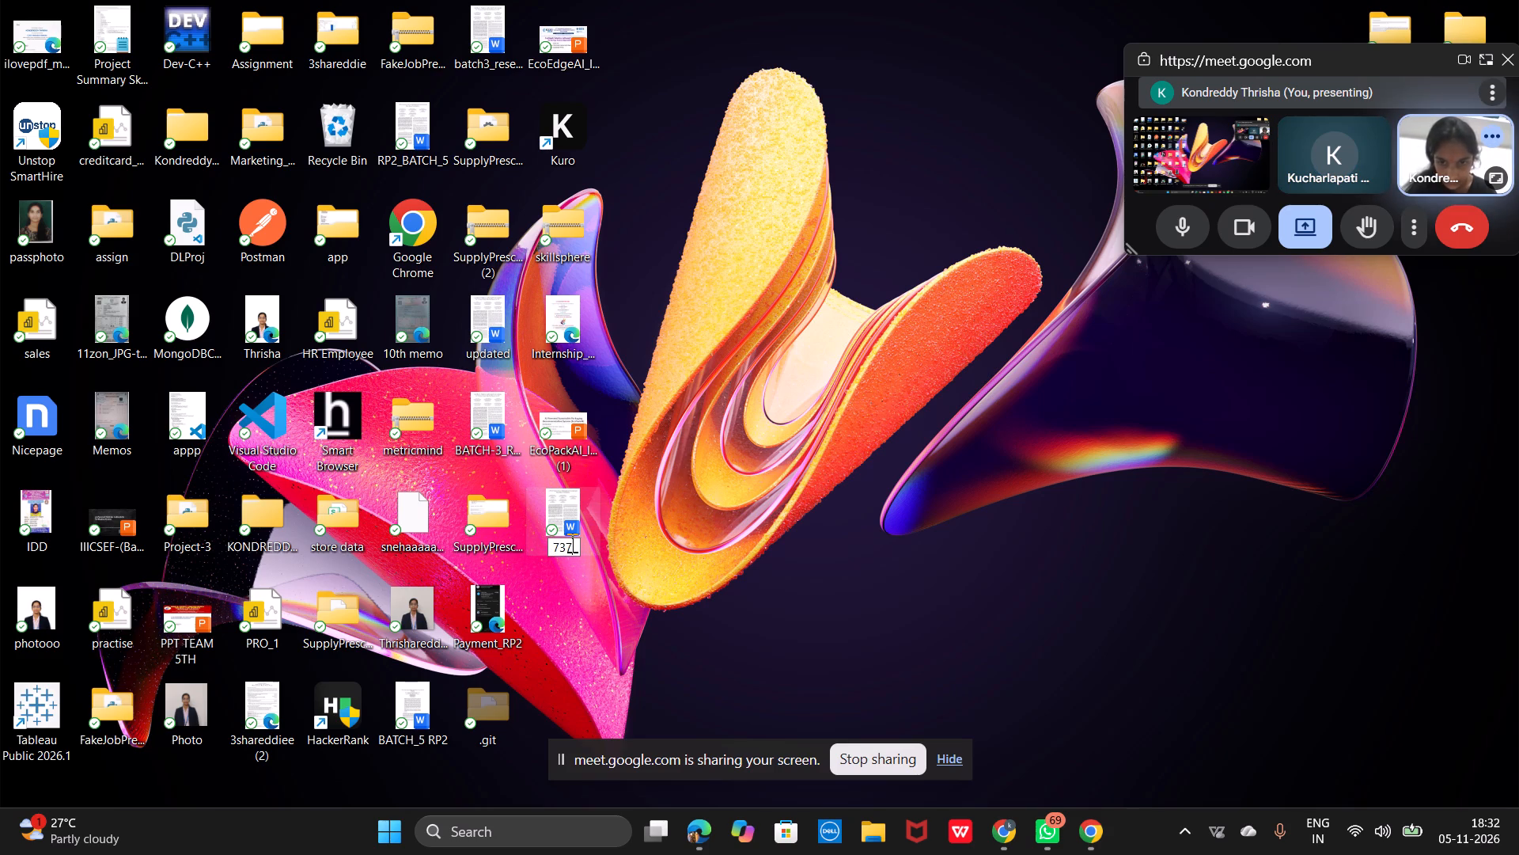
key("shift+underscore")
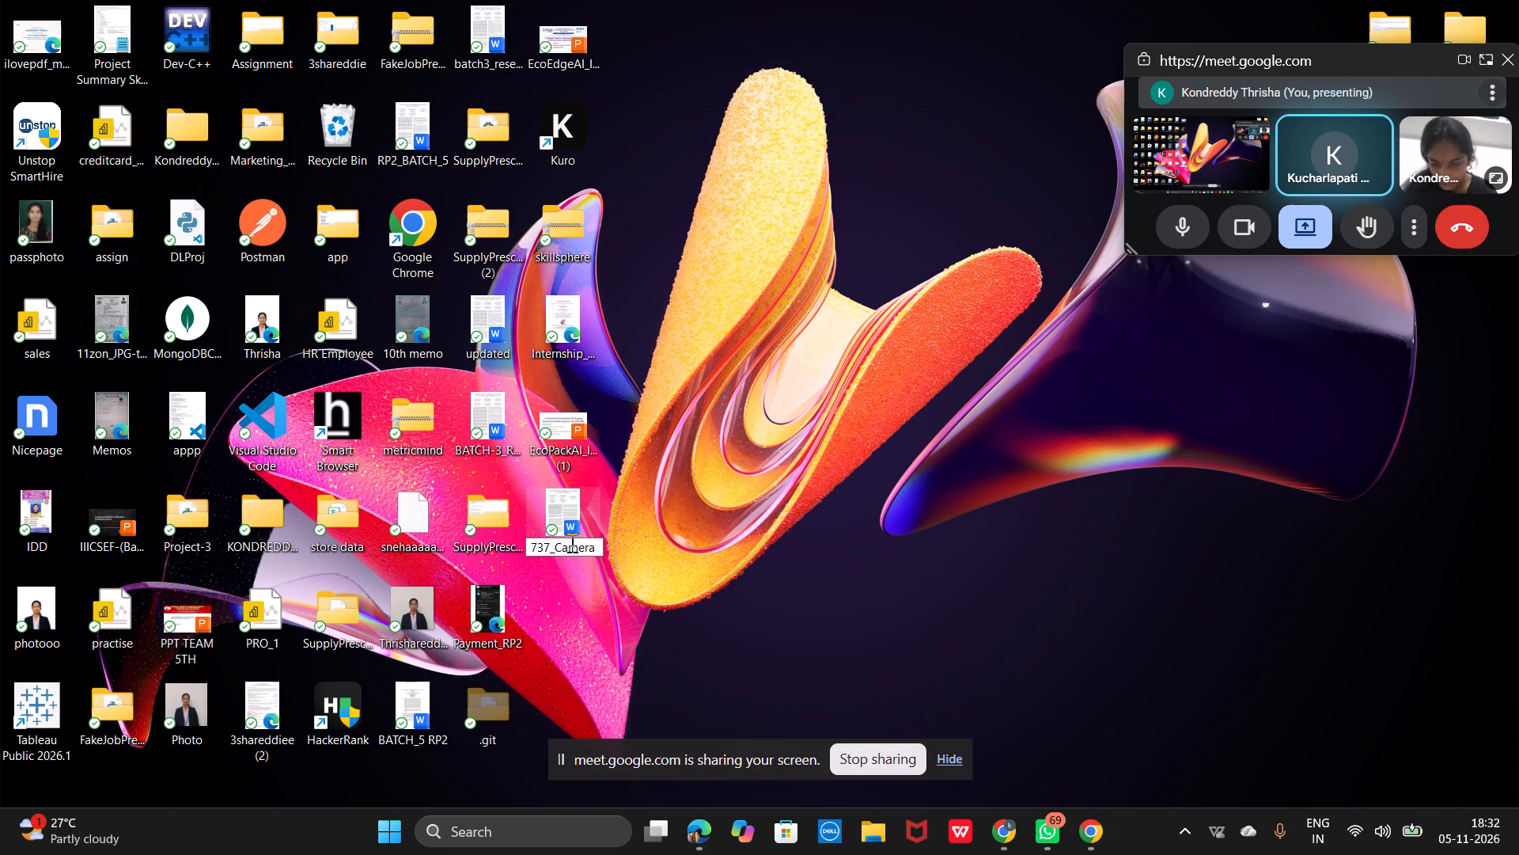
key("space")
type("ready paper")
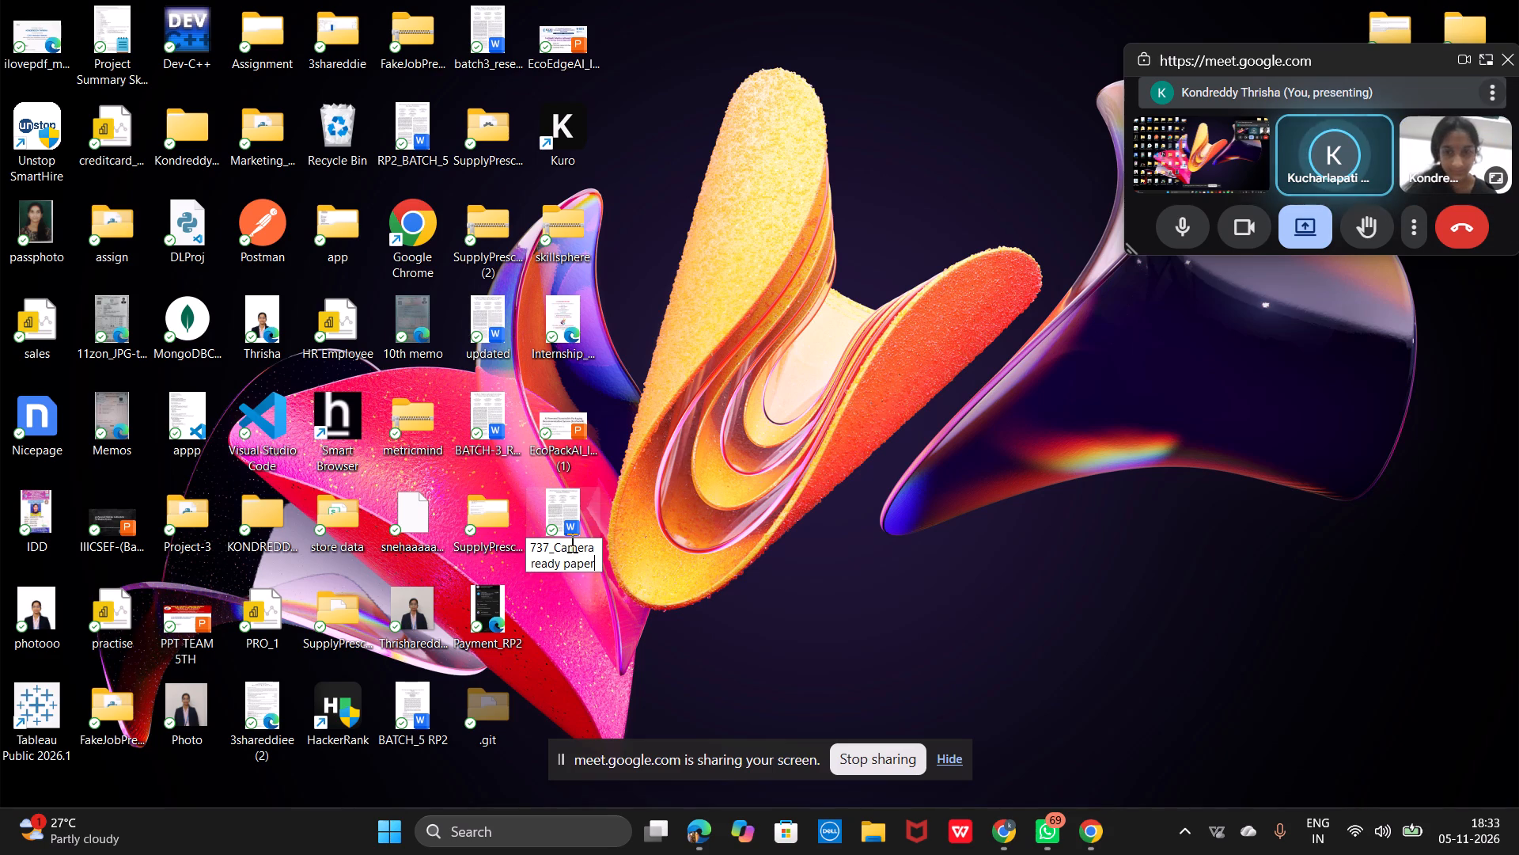
key("Return")
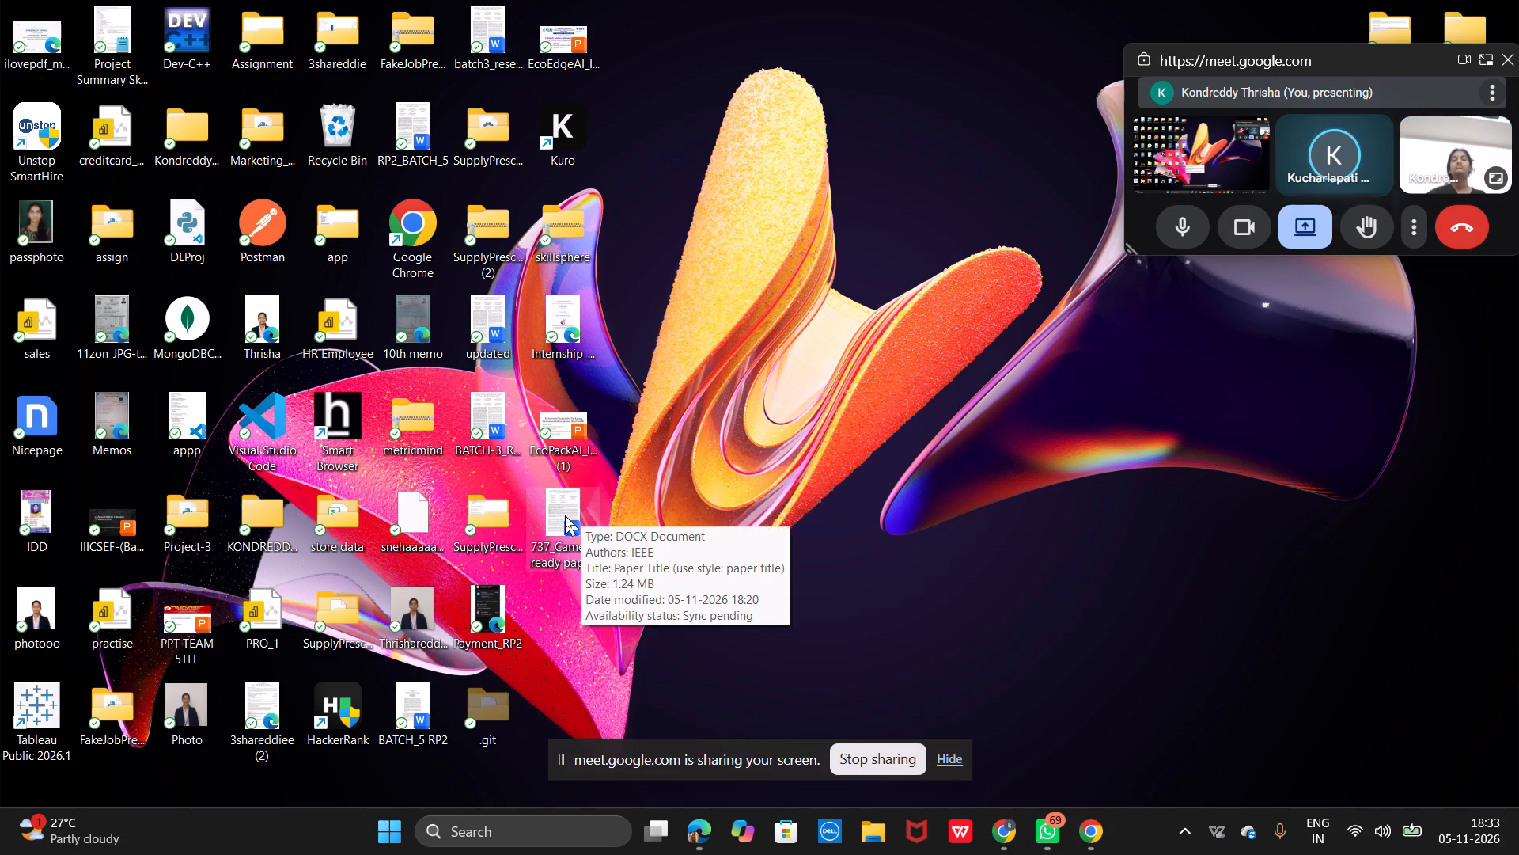
Open the renamed 737_Camera ready paper document from the desktop in Word.
double_click(565, 515)
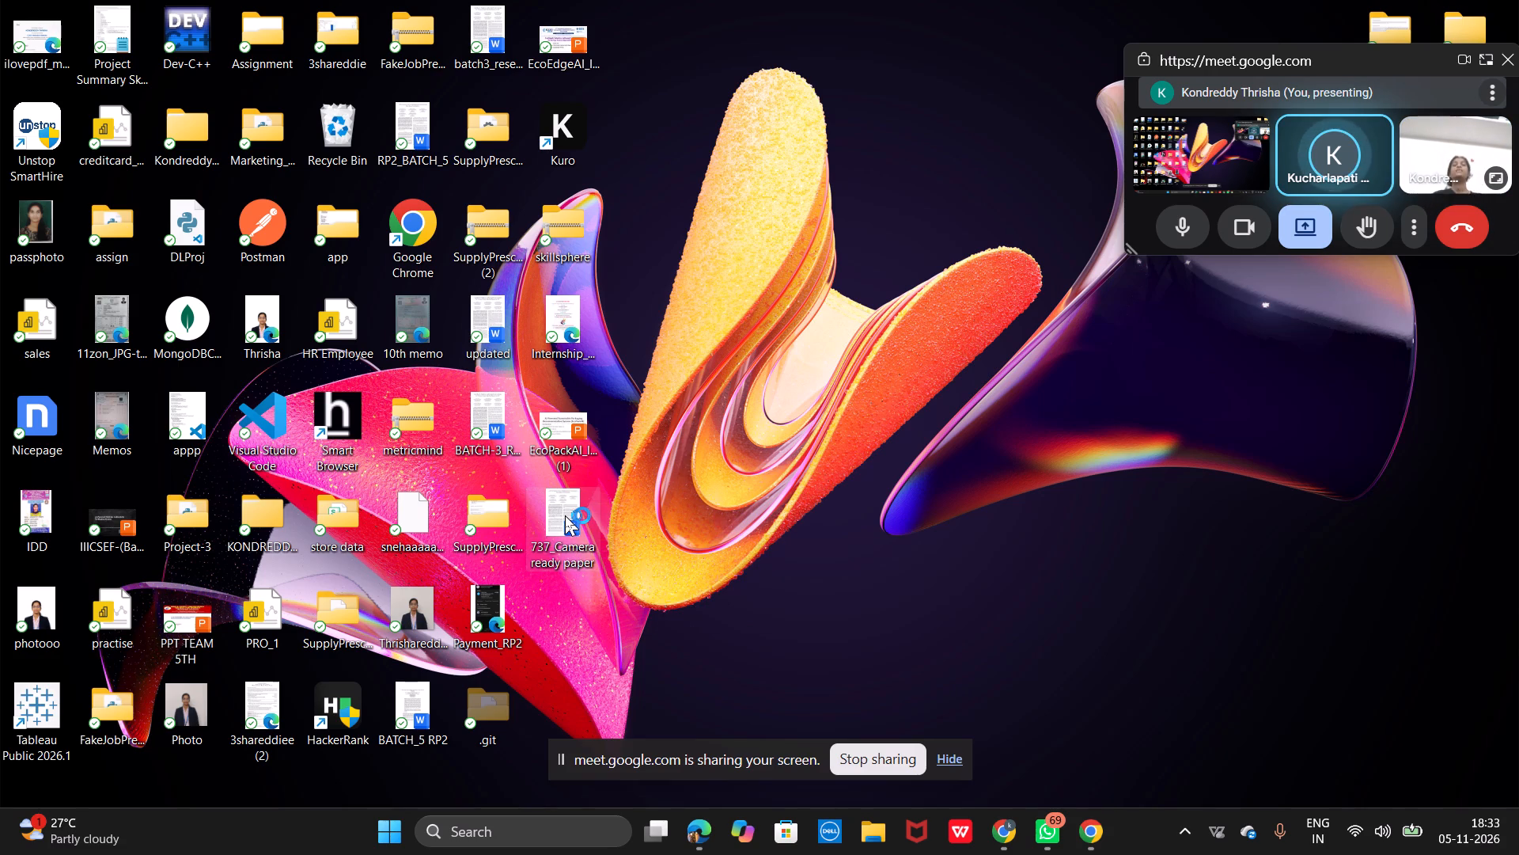
right_click(565, 515)
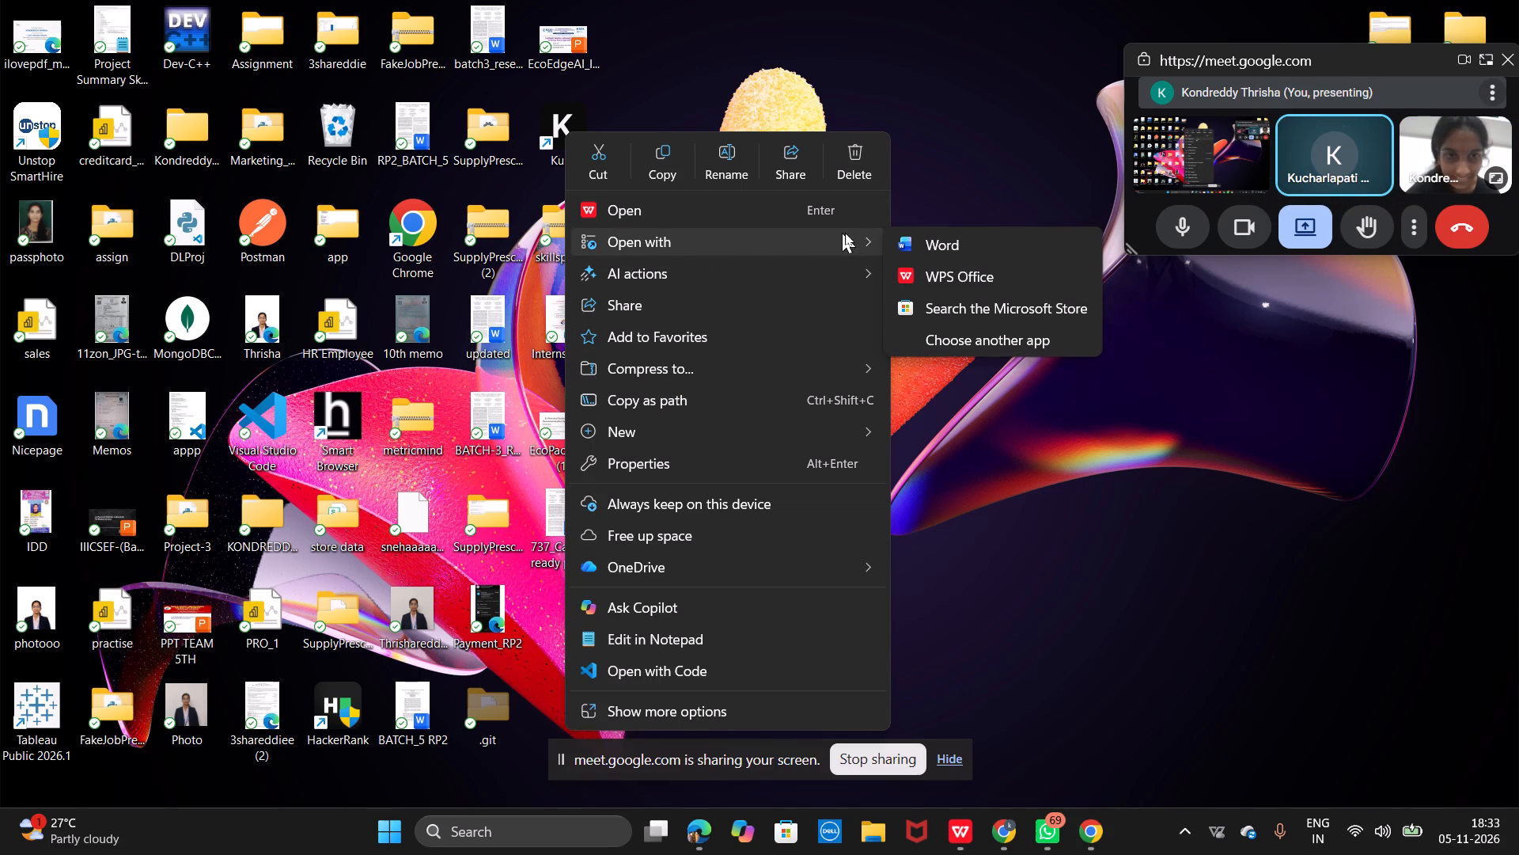
left_click(904, 240)
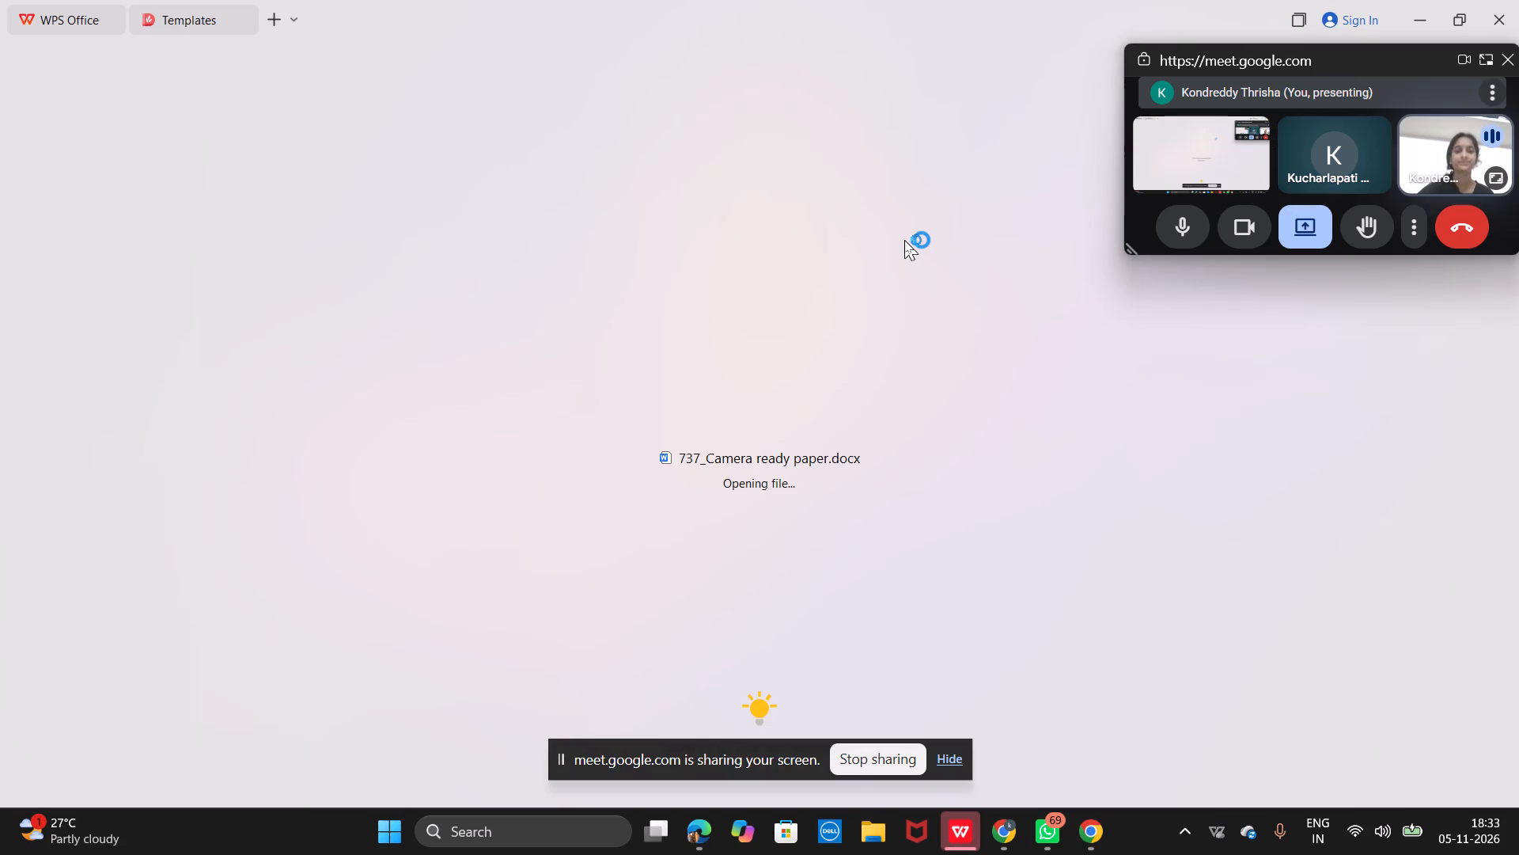
Close the WPS Office window that holds 737_Camera ready paper.docx.
left_click(1500, 21)
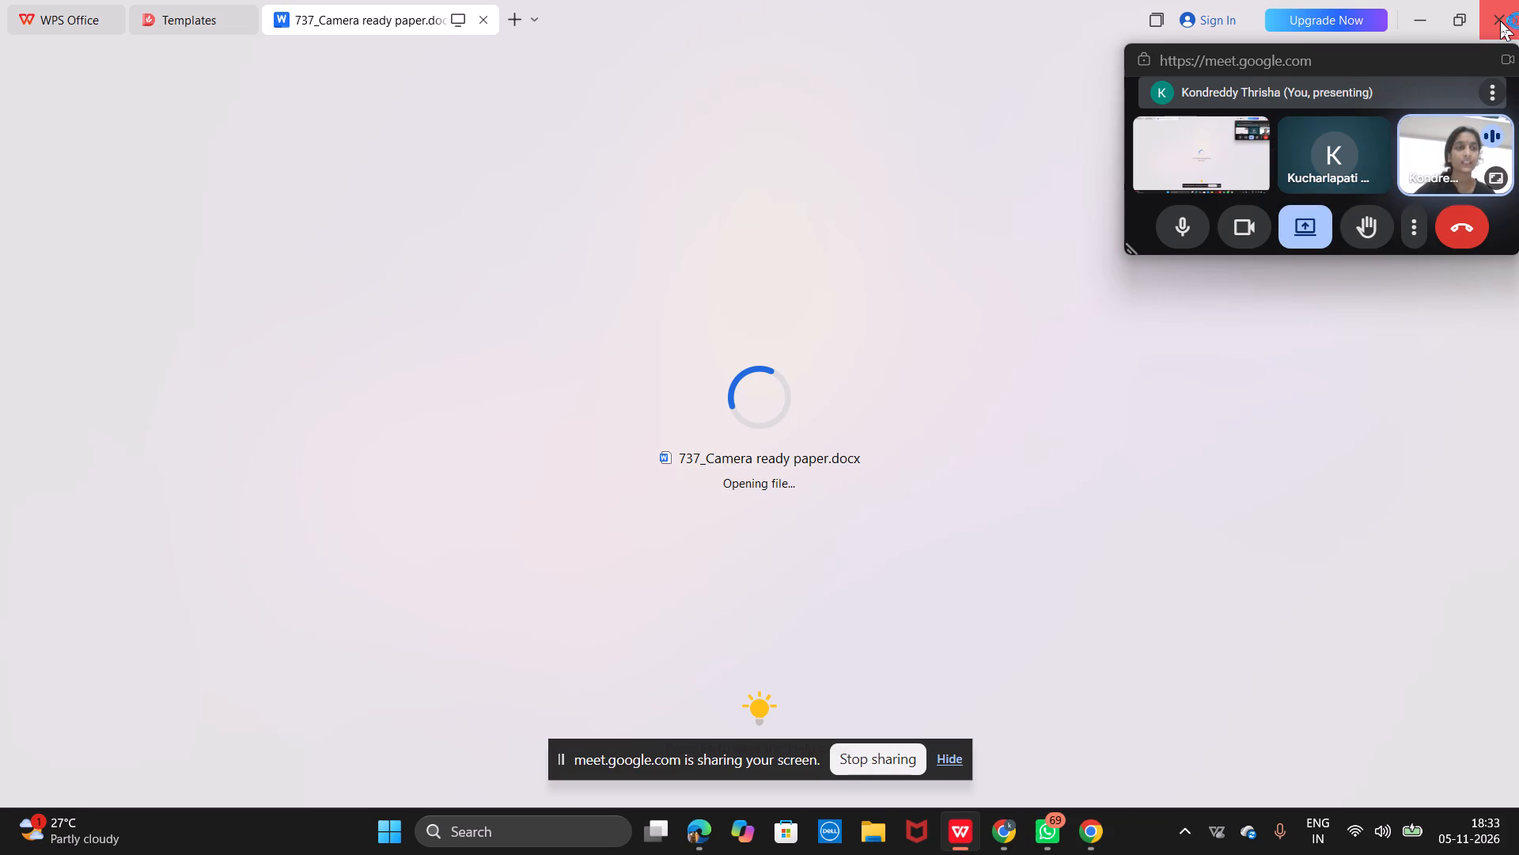
left_click(1500, 21)
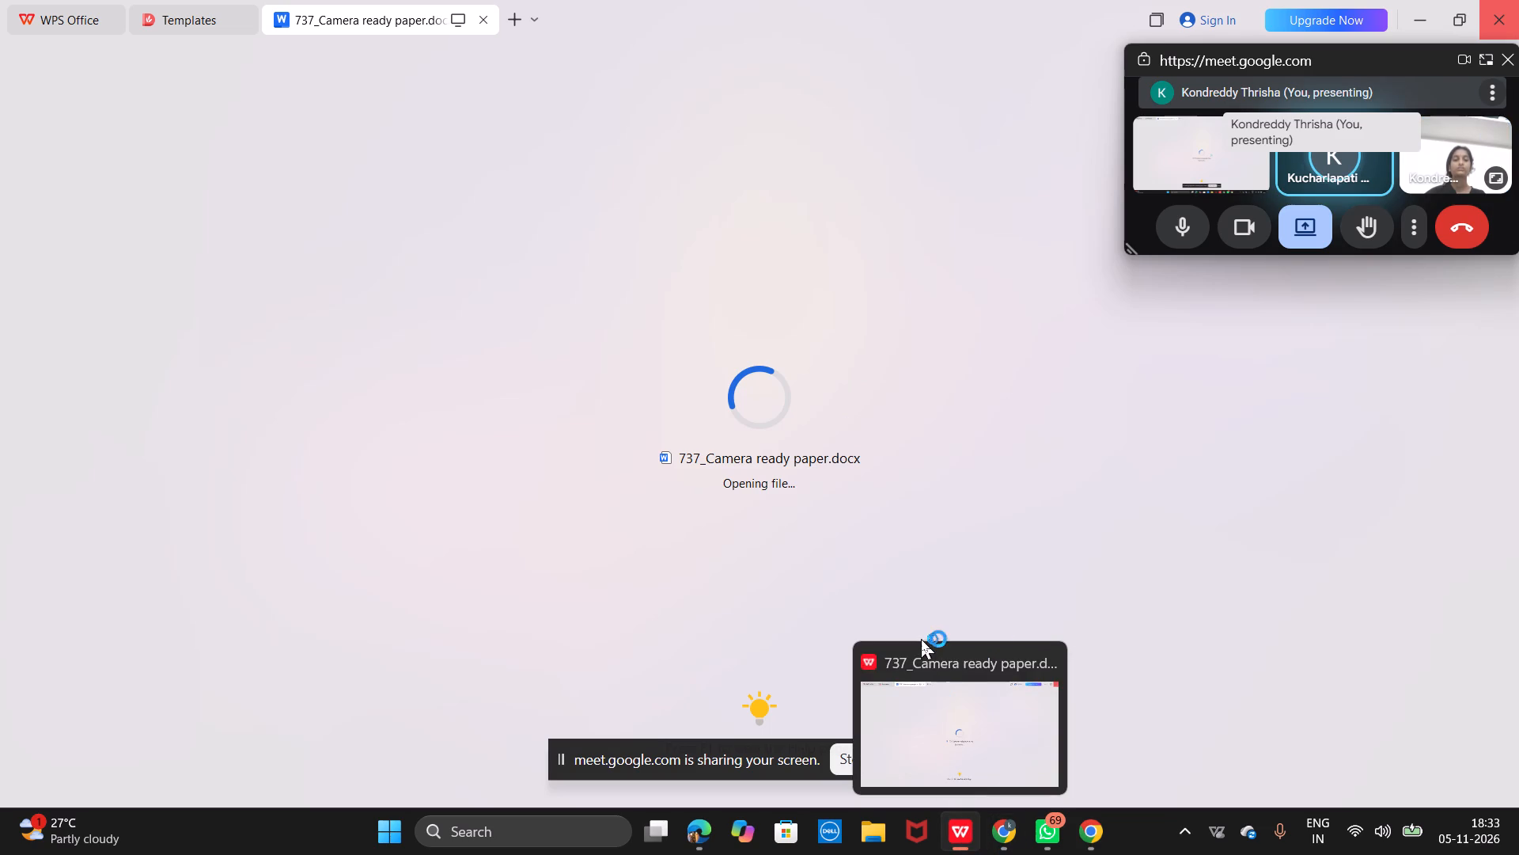
left_click(1045, 668)
triple_click(1045, 668)
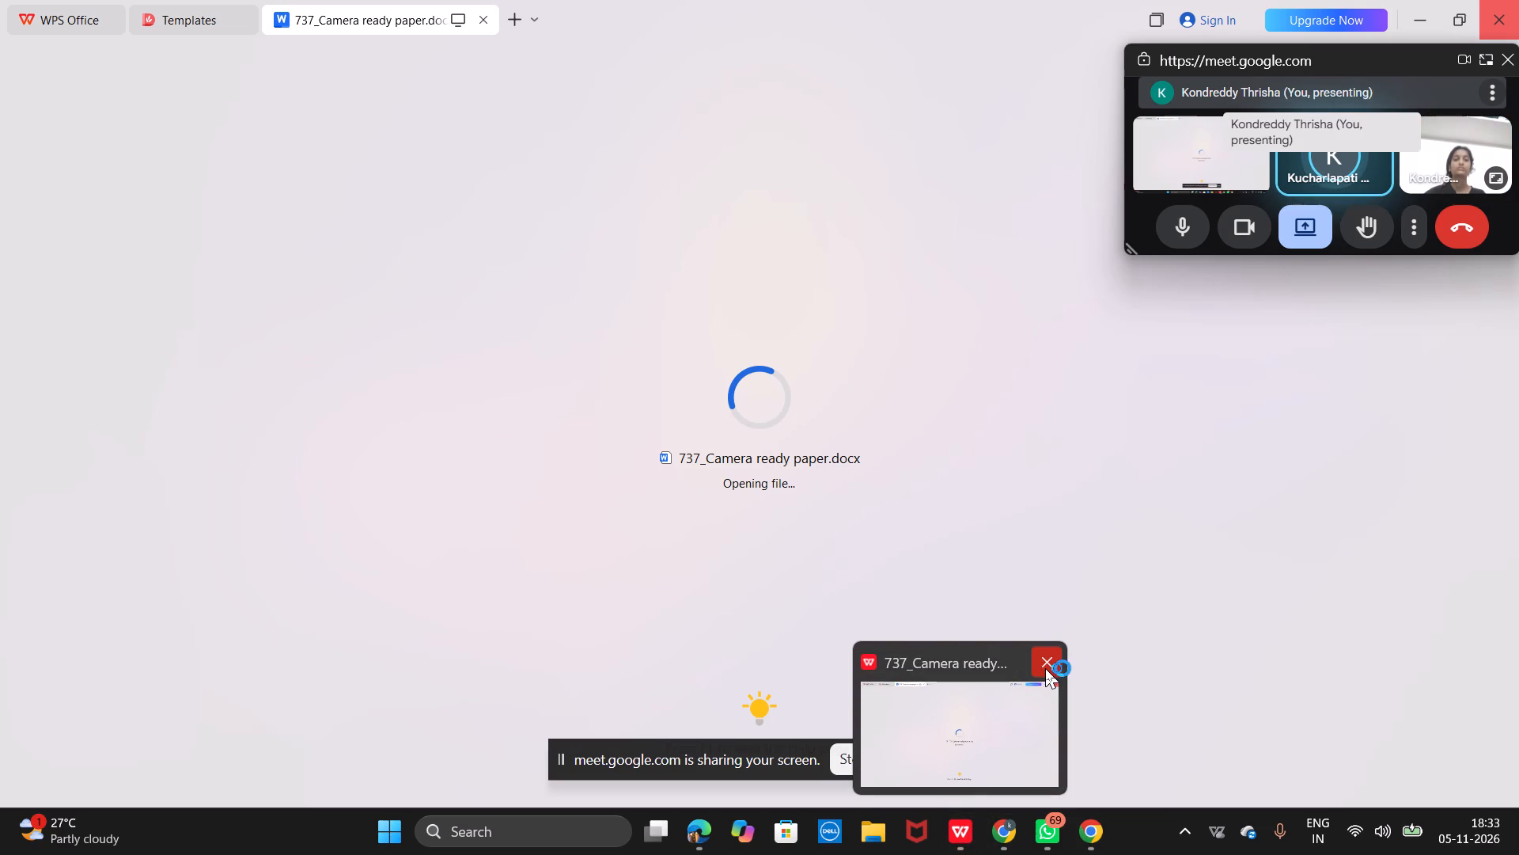
triple_click(1045, 668)
left_click(1045, 668)
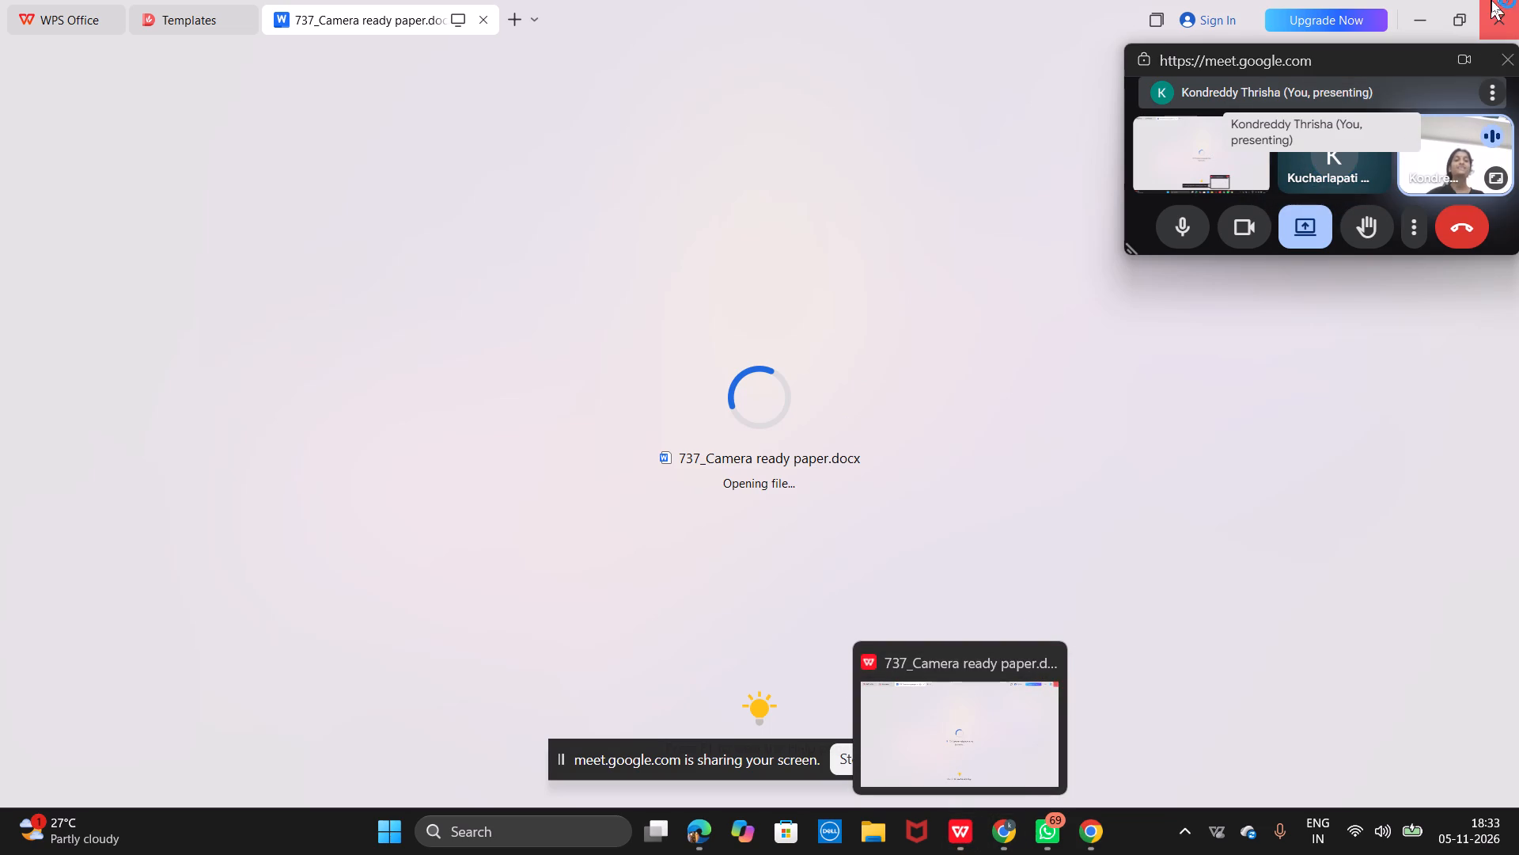
left_click(1506, 6)
left_click(1506, 6)
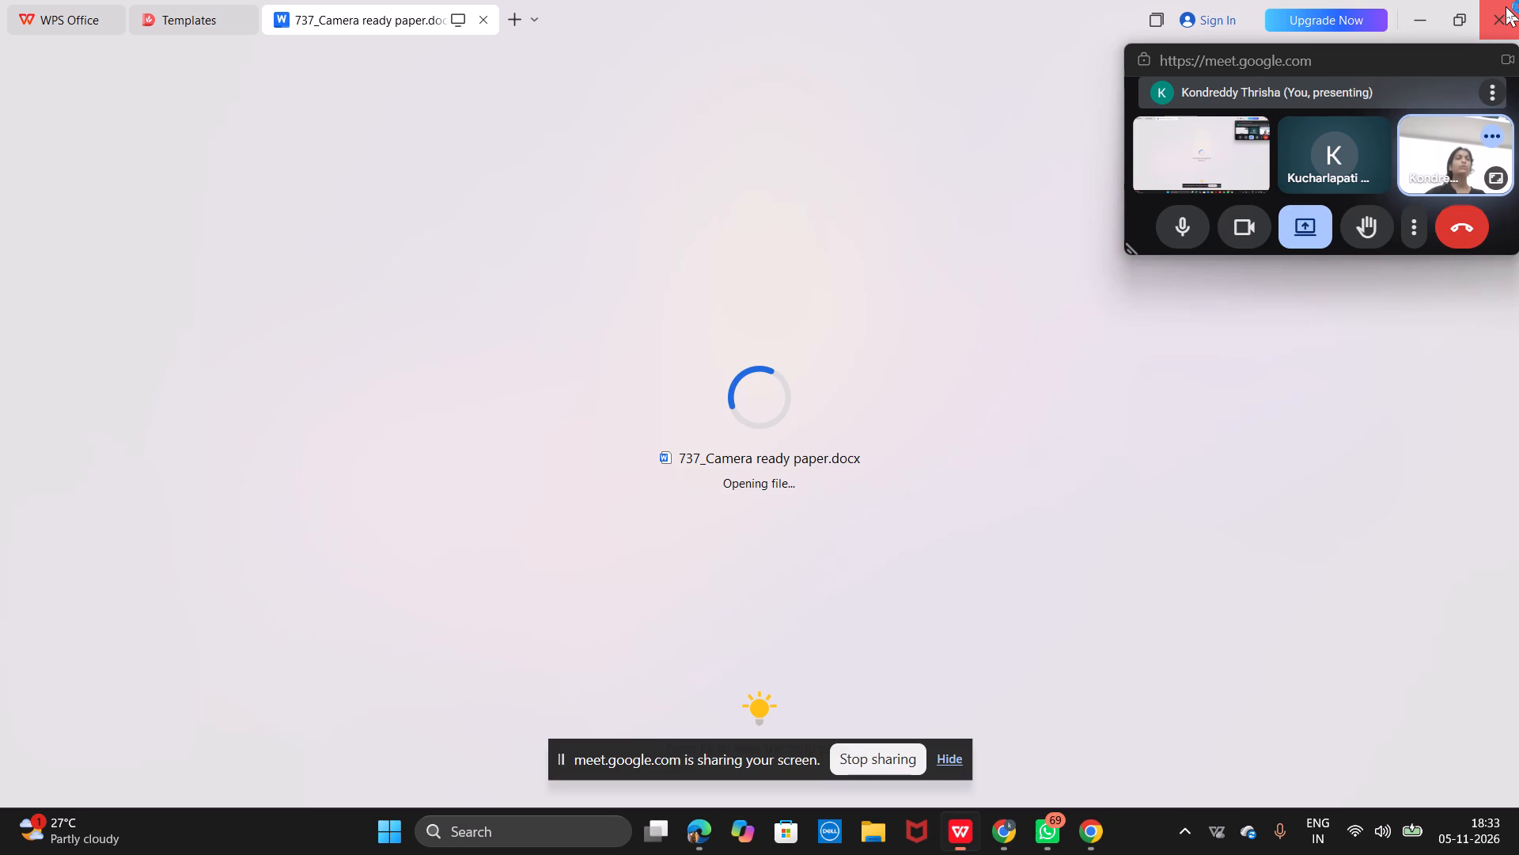
left_click(1498, 28)
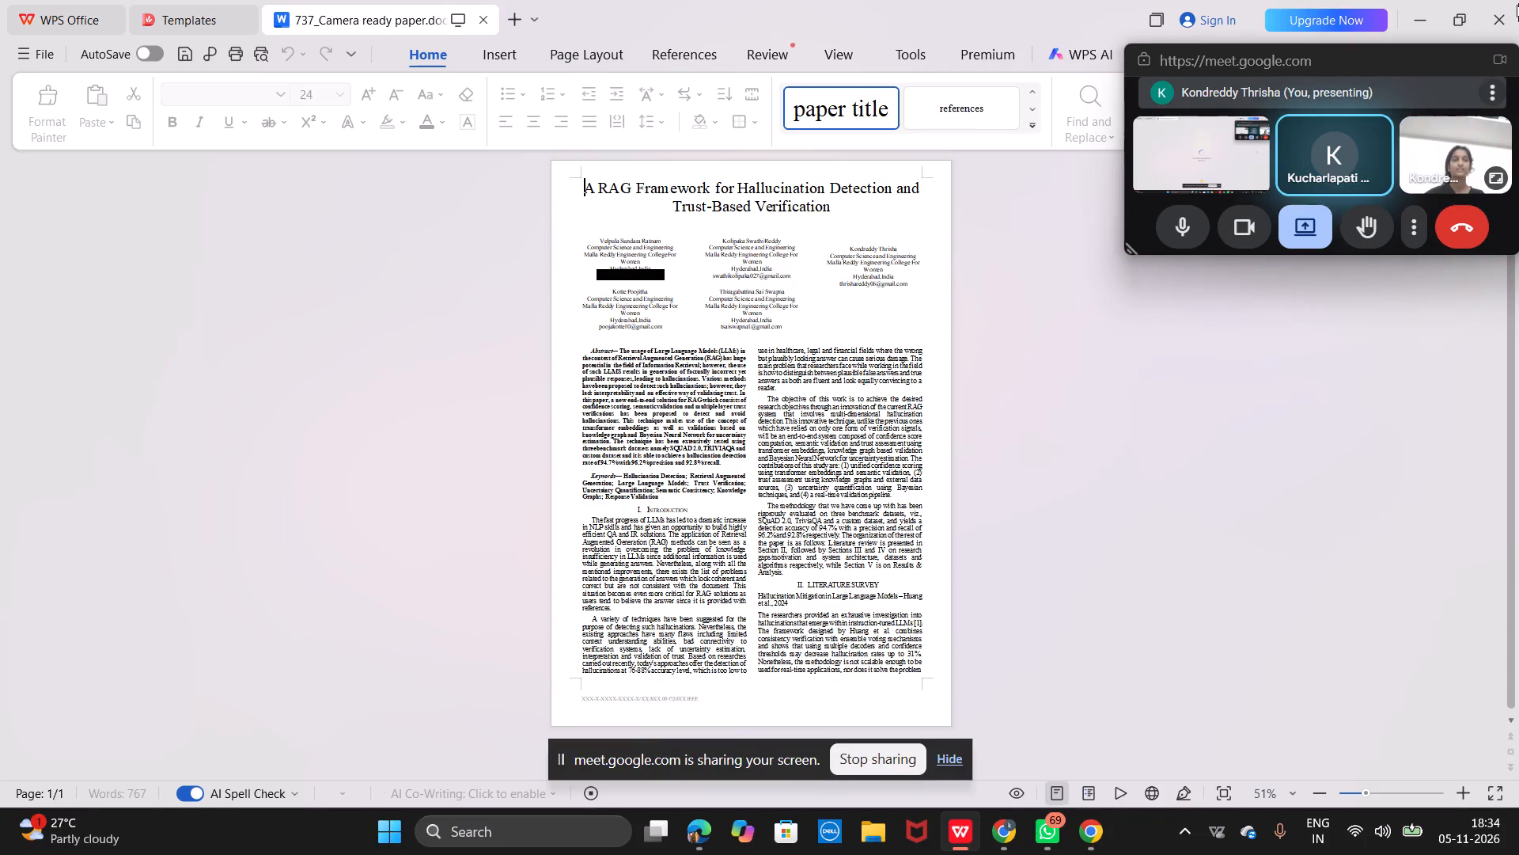
left_click(1502, 2)
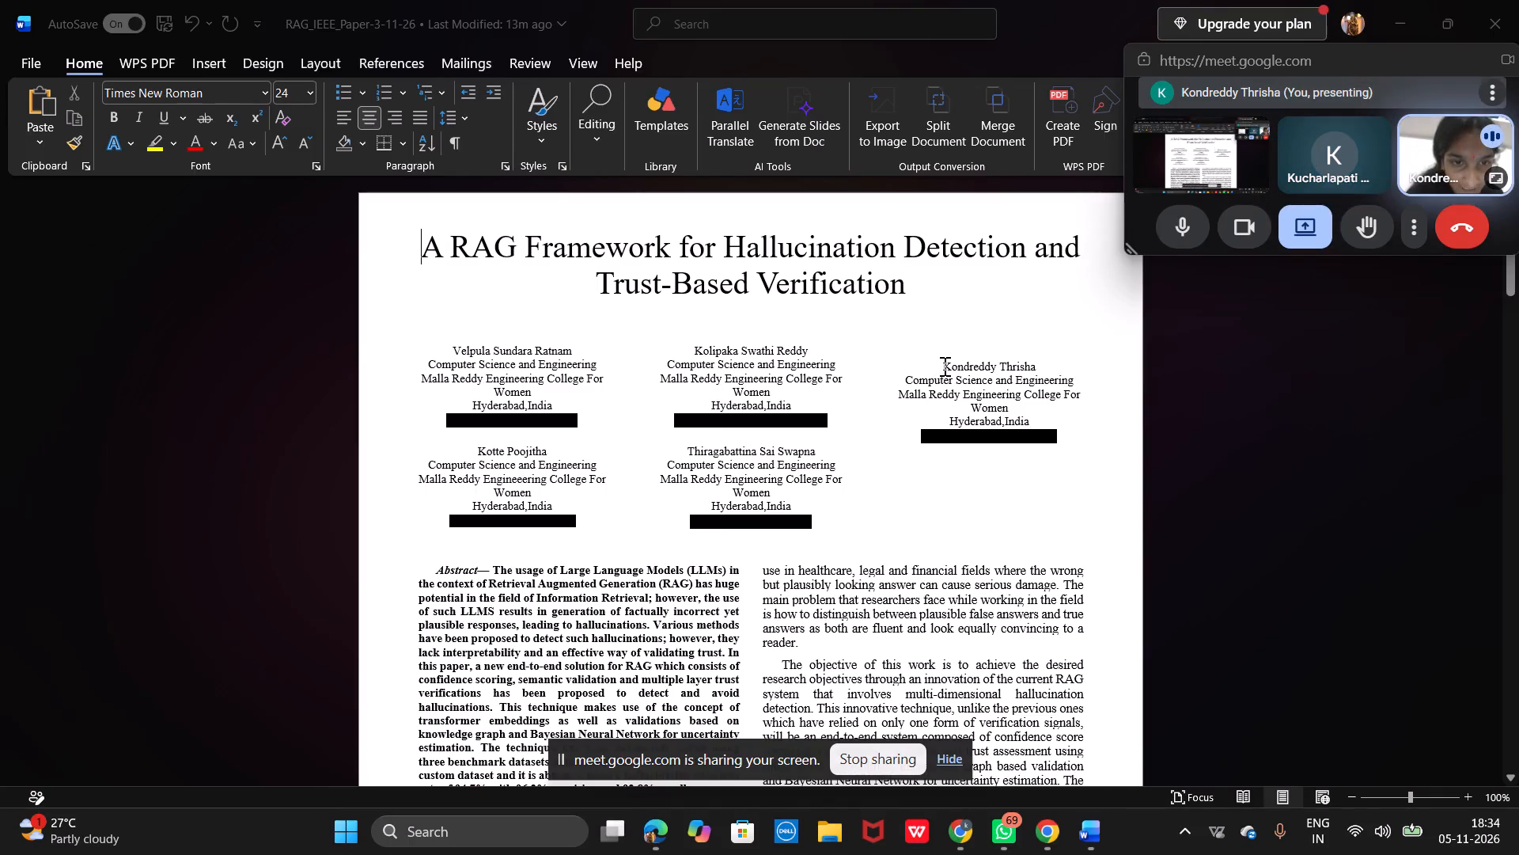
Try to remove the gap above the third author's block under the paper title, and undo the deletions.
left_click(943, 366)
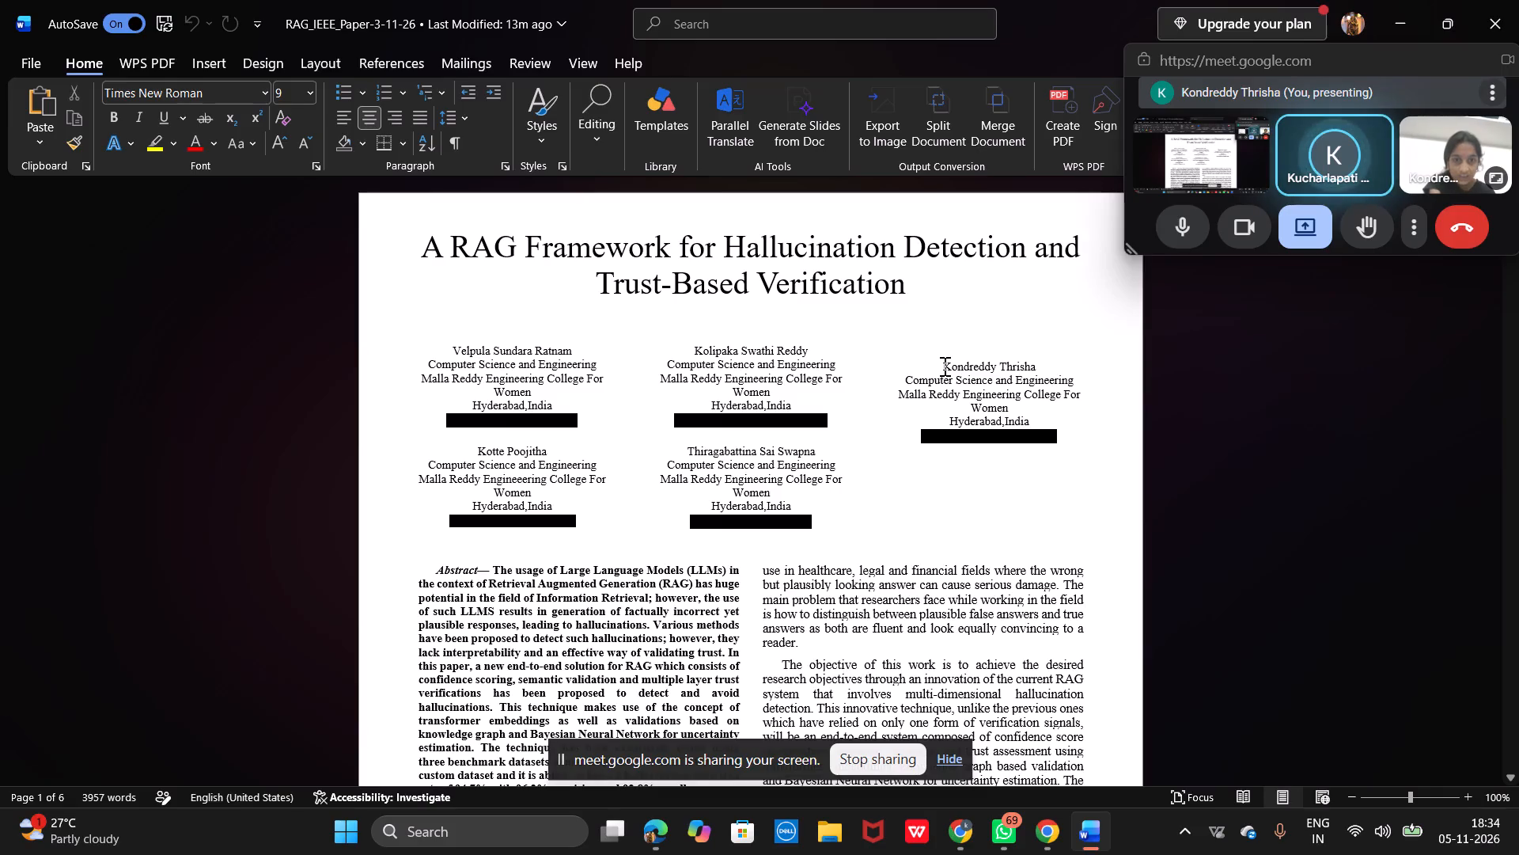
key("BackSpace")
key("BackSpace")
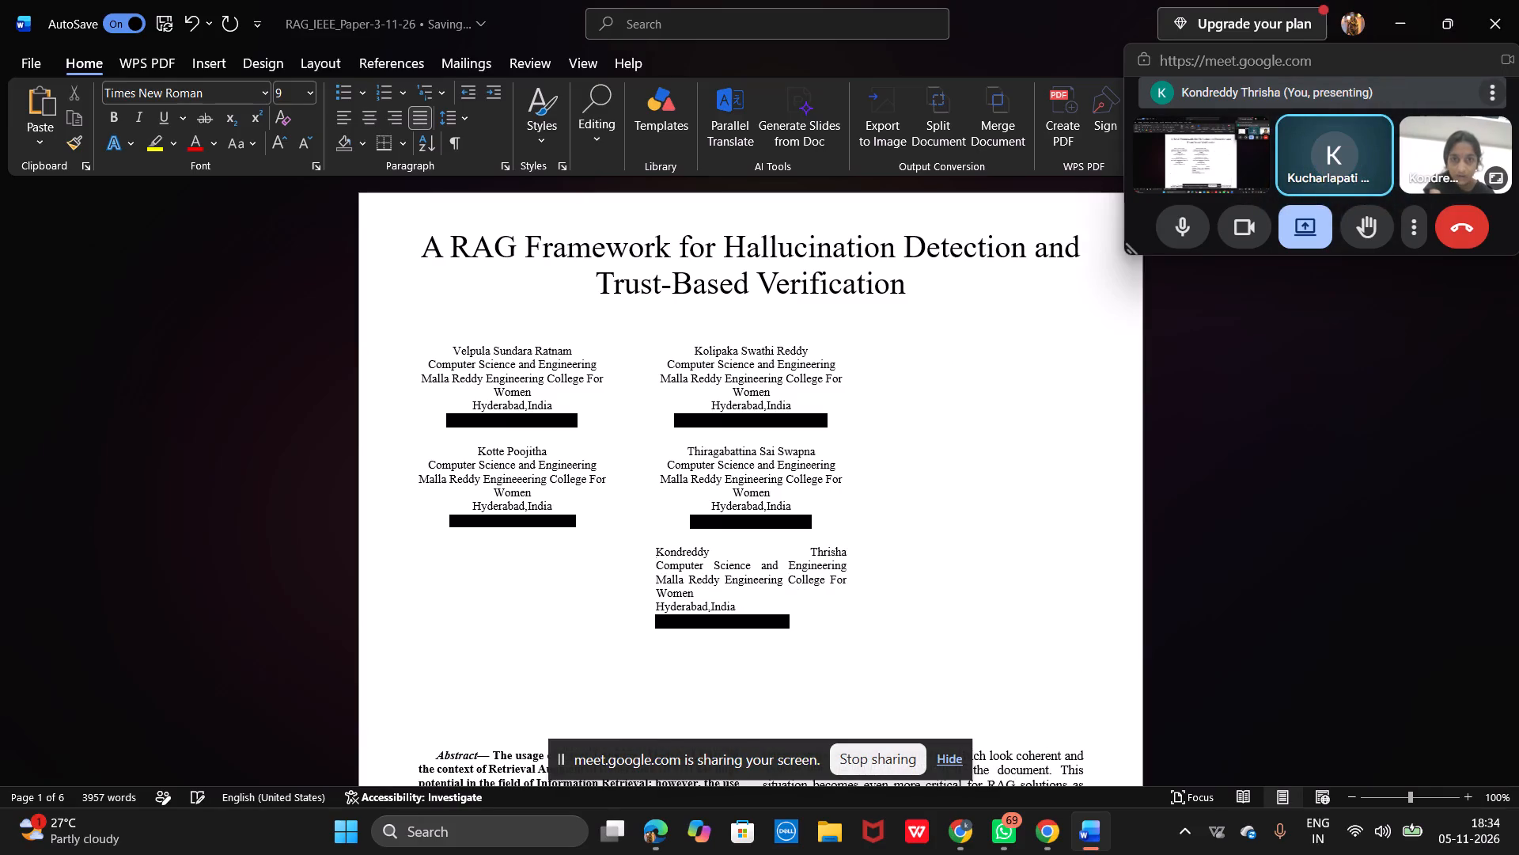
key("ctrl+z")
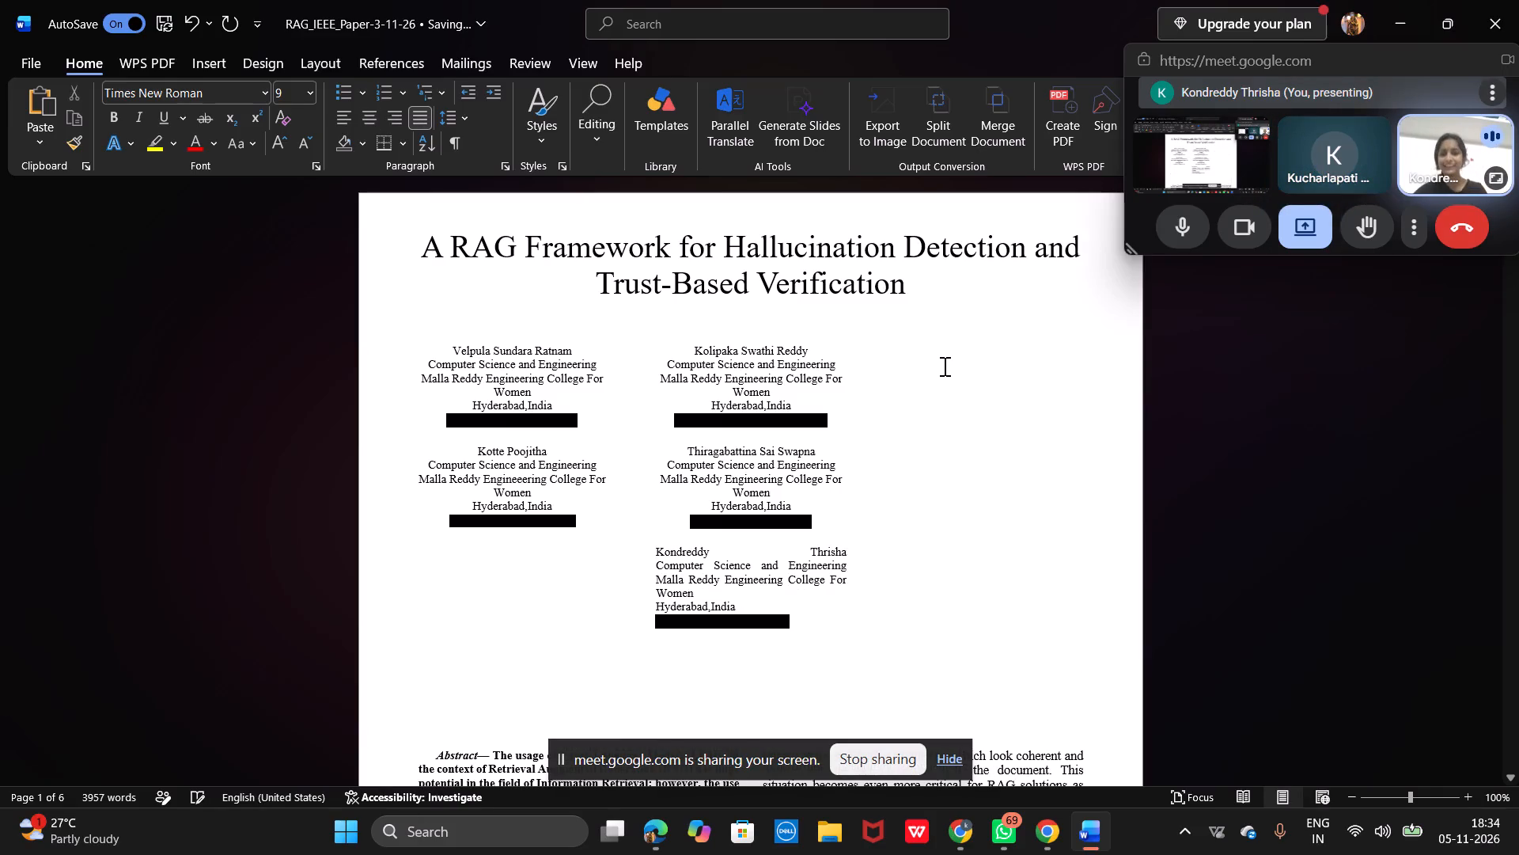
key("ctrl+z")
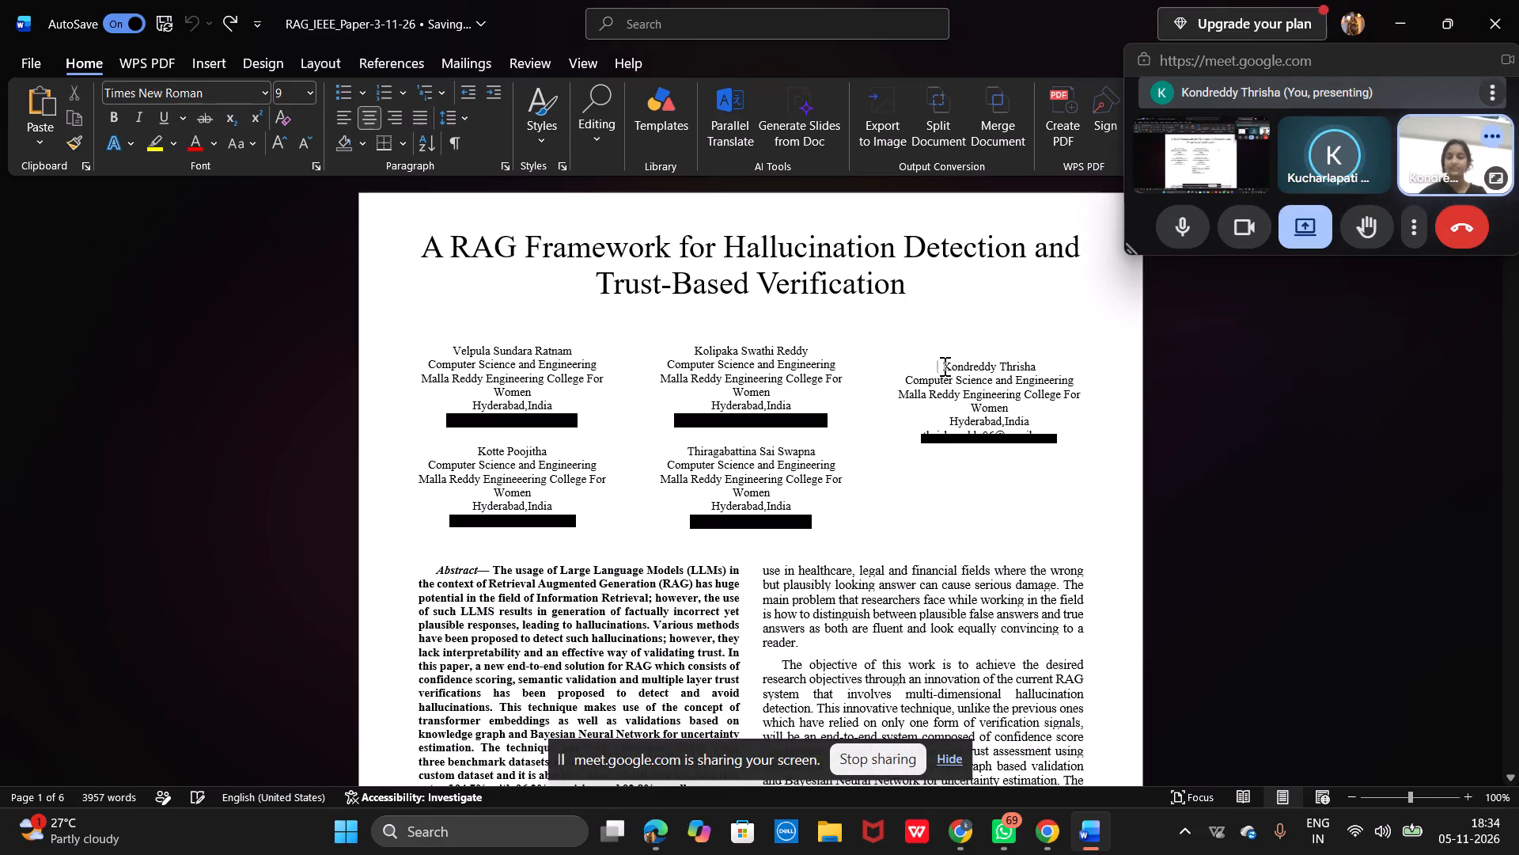
Examine the paper from the third author's block through the body text to the end of the reference list.
left_click(950, 344)
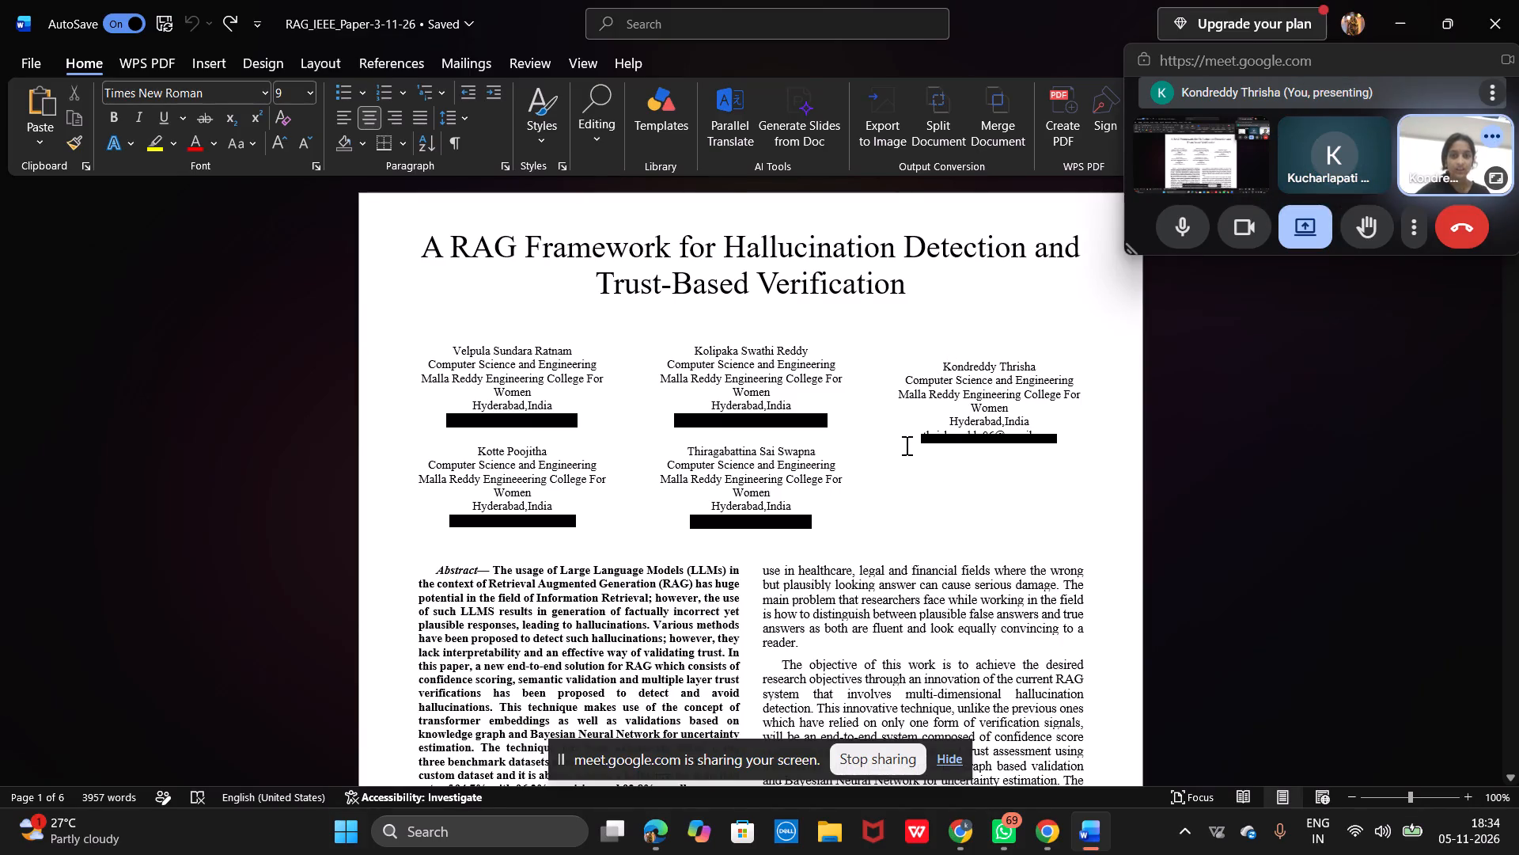
left_click(930, 350)
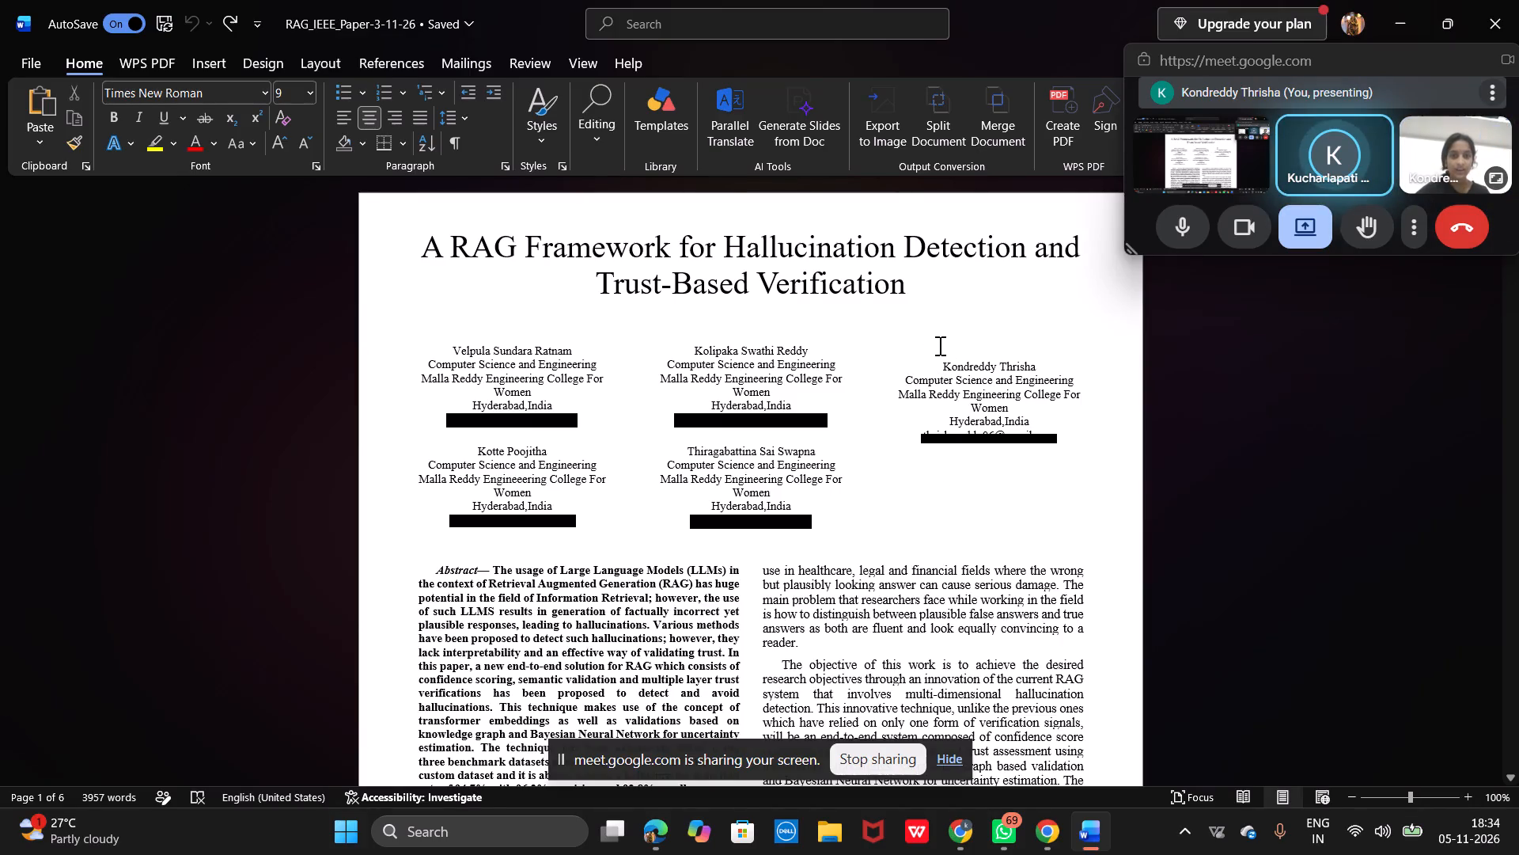
key("Up")
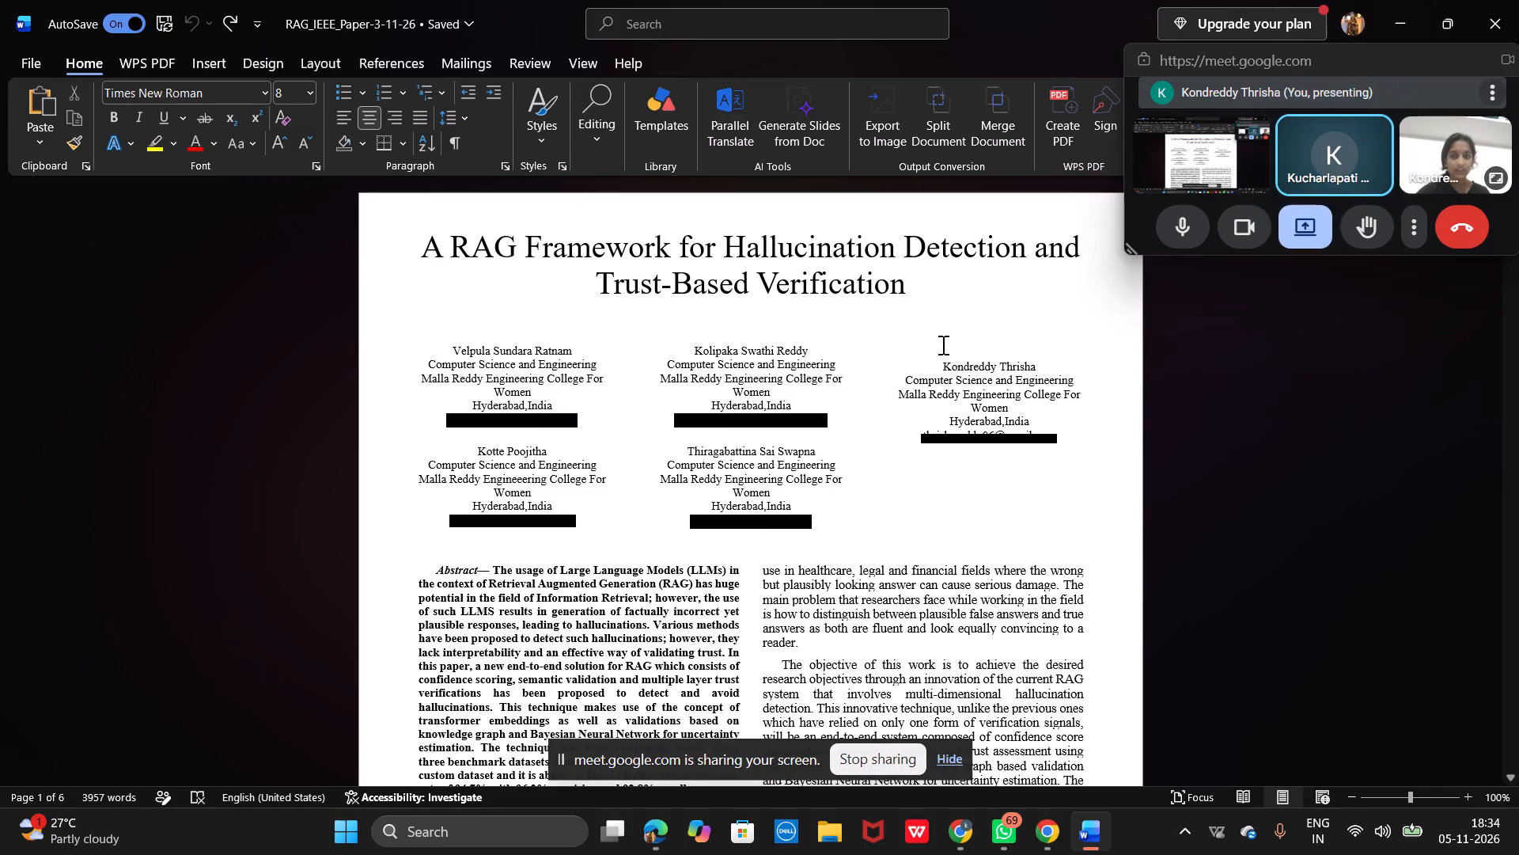
scroll(831, 509, "down", 1)
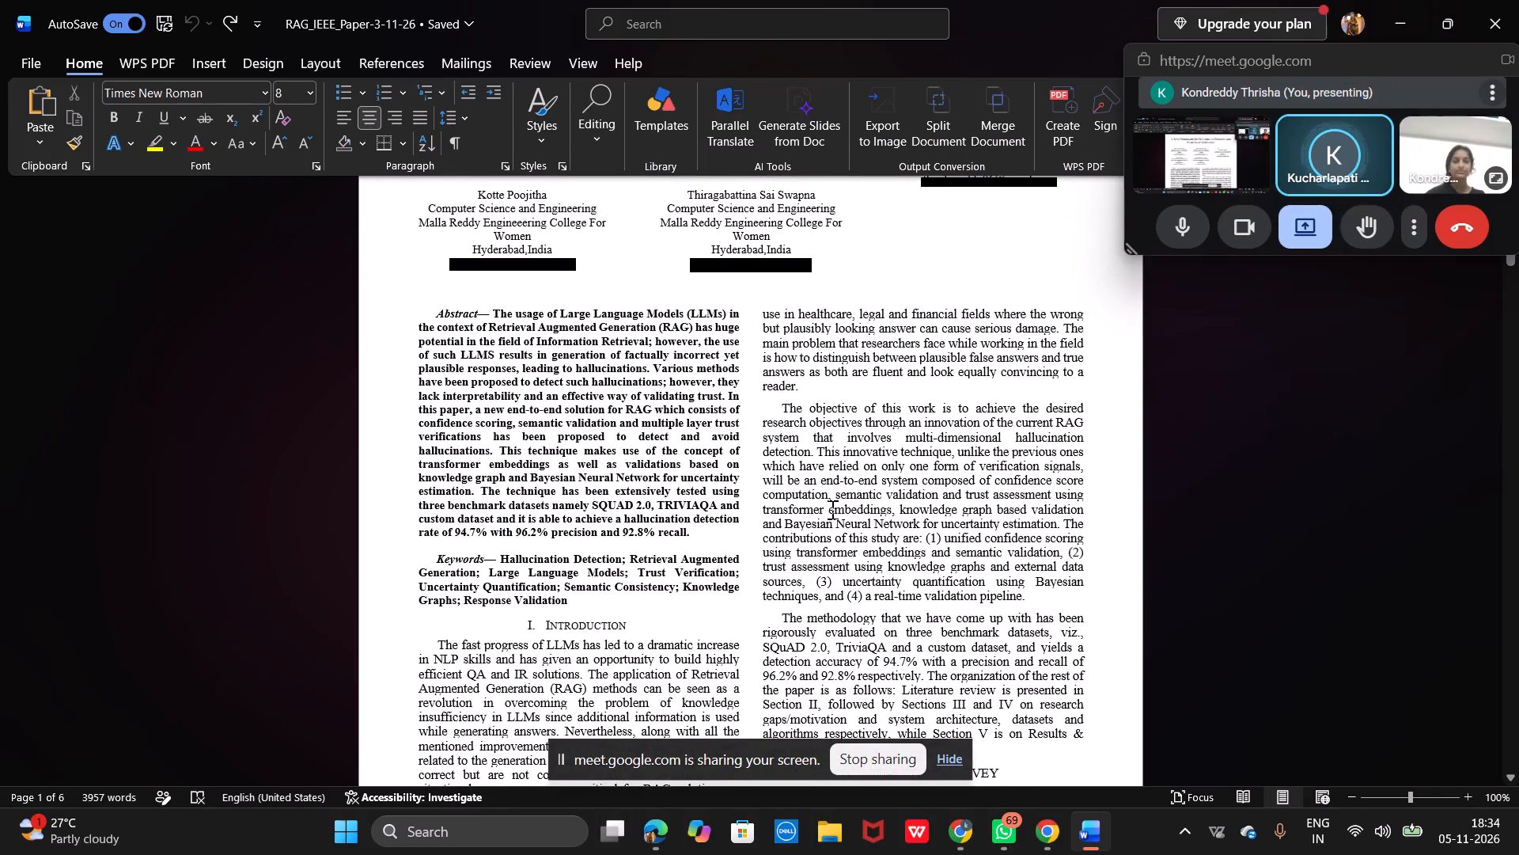
scroll(831, 509, "up", 1)
scroll(831, 509, "down", 9)
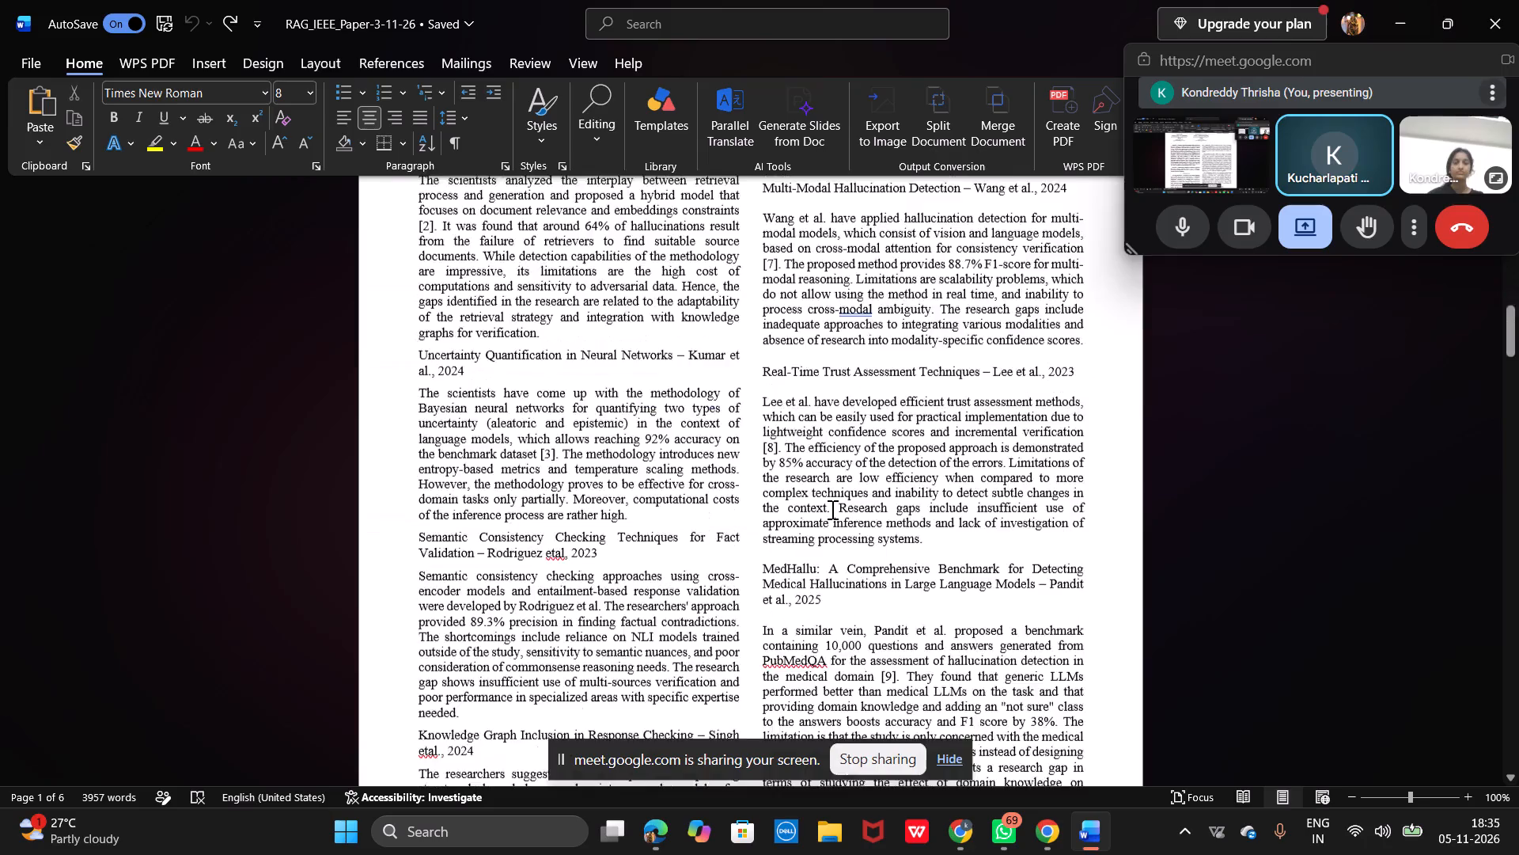
scroll(831, 509, "down", 11)
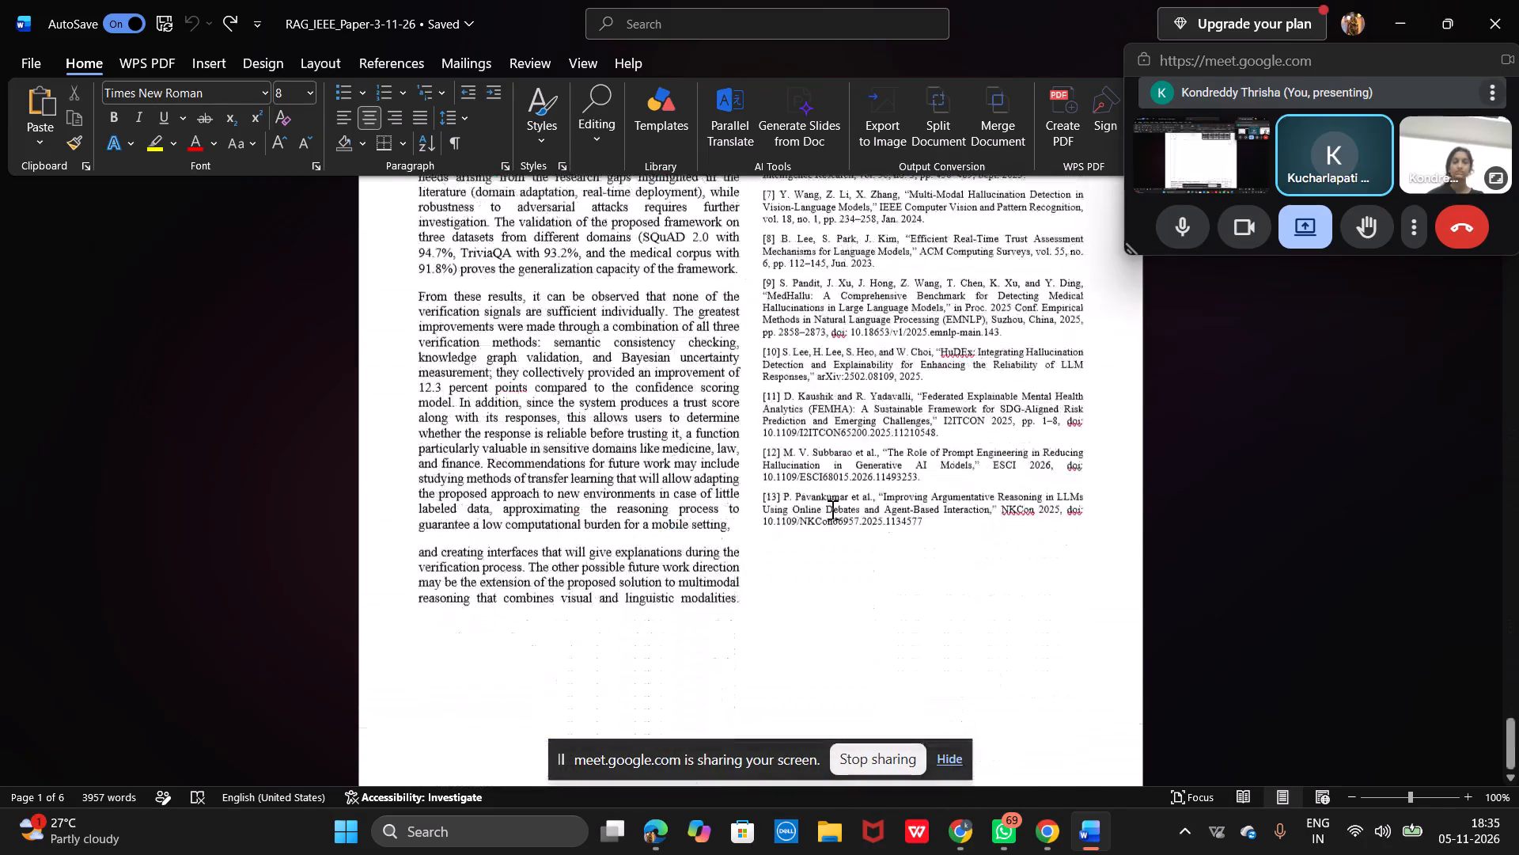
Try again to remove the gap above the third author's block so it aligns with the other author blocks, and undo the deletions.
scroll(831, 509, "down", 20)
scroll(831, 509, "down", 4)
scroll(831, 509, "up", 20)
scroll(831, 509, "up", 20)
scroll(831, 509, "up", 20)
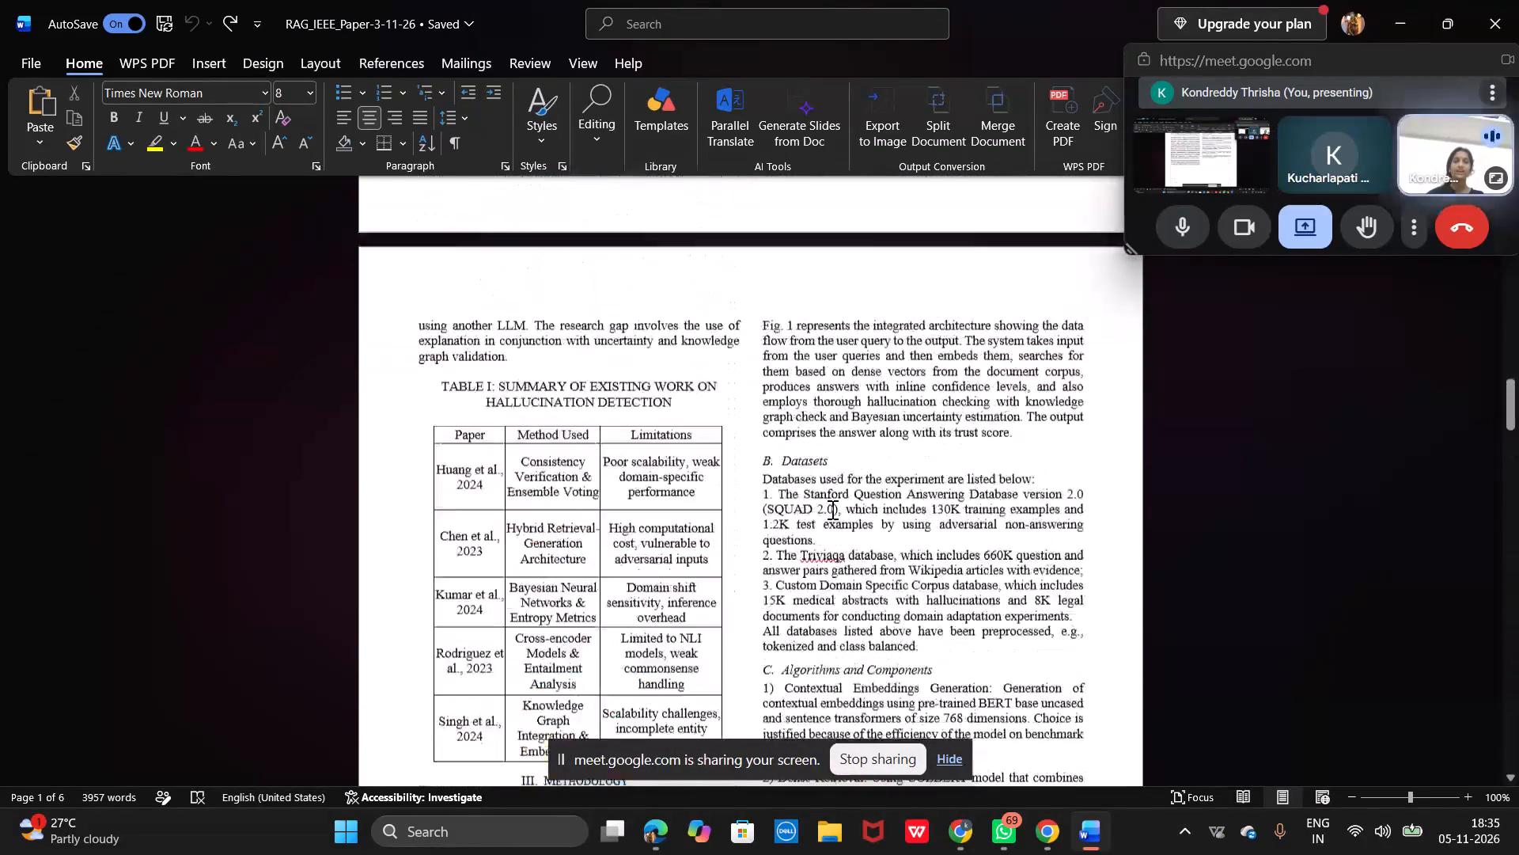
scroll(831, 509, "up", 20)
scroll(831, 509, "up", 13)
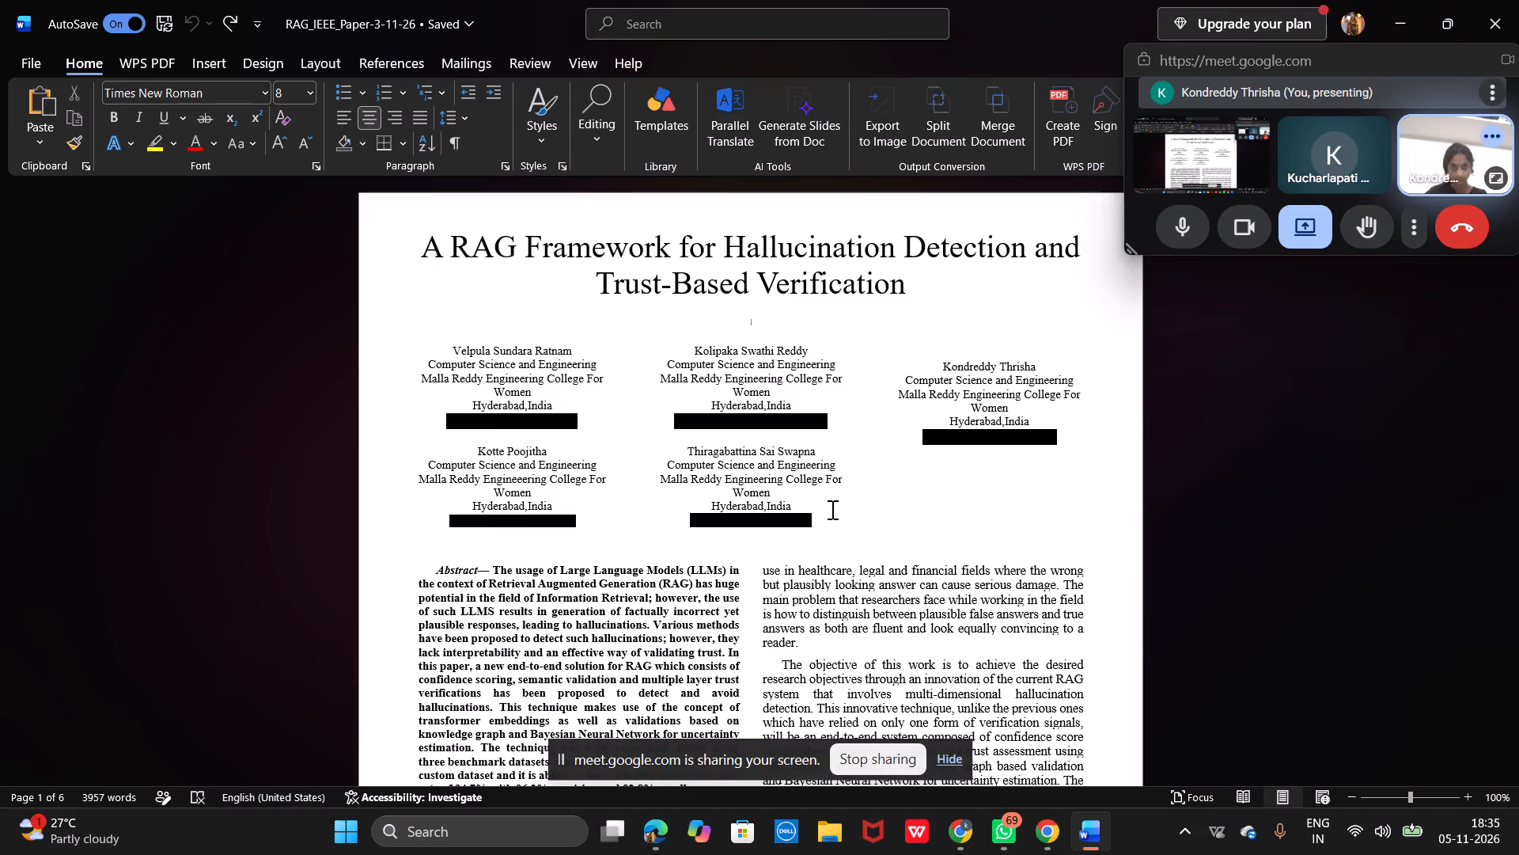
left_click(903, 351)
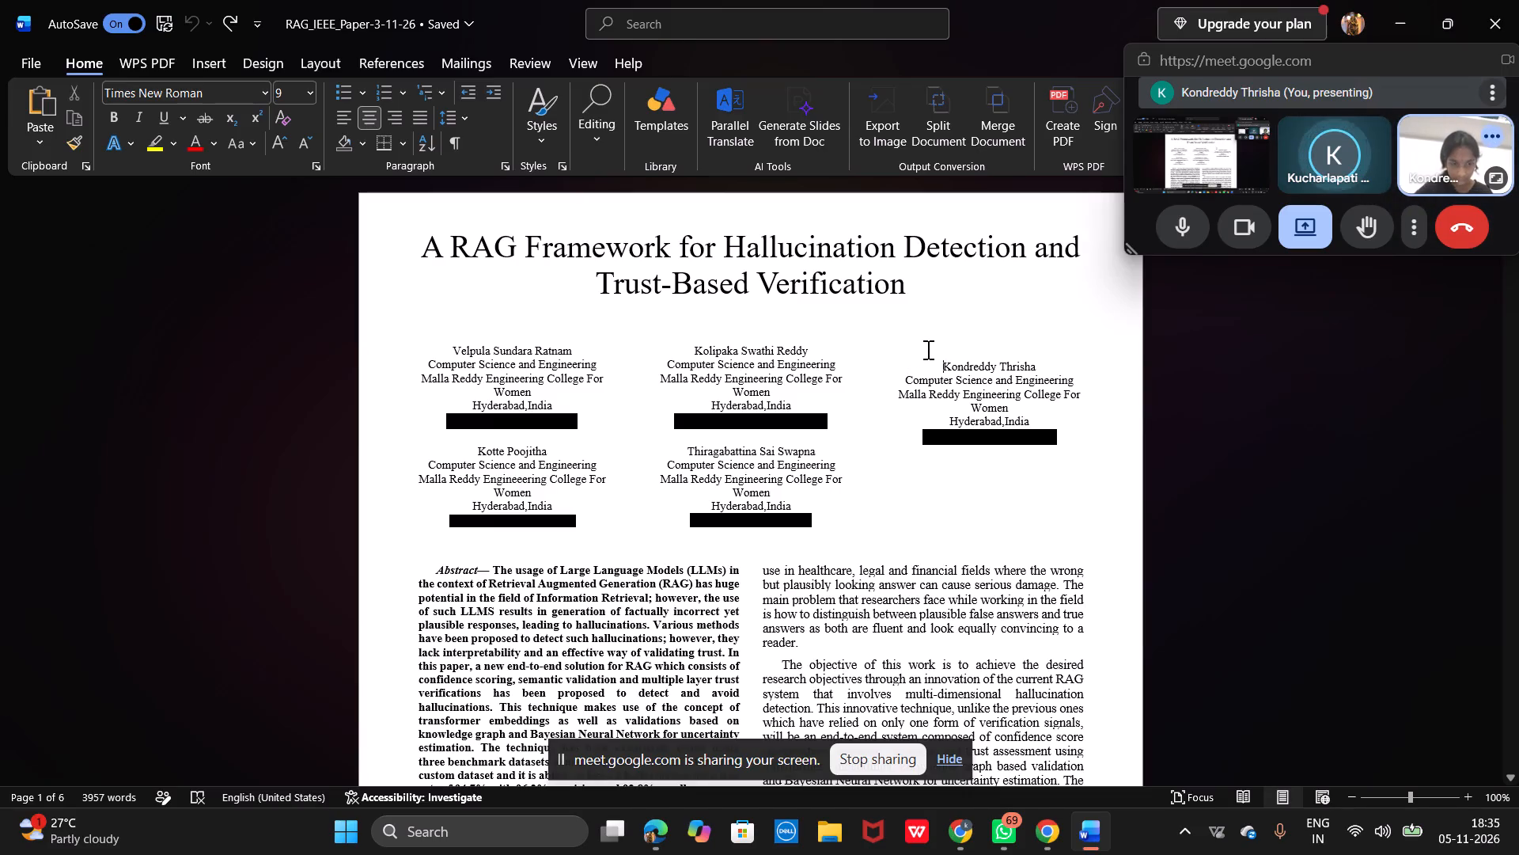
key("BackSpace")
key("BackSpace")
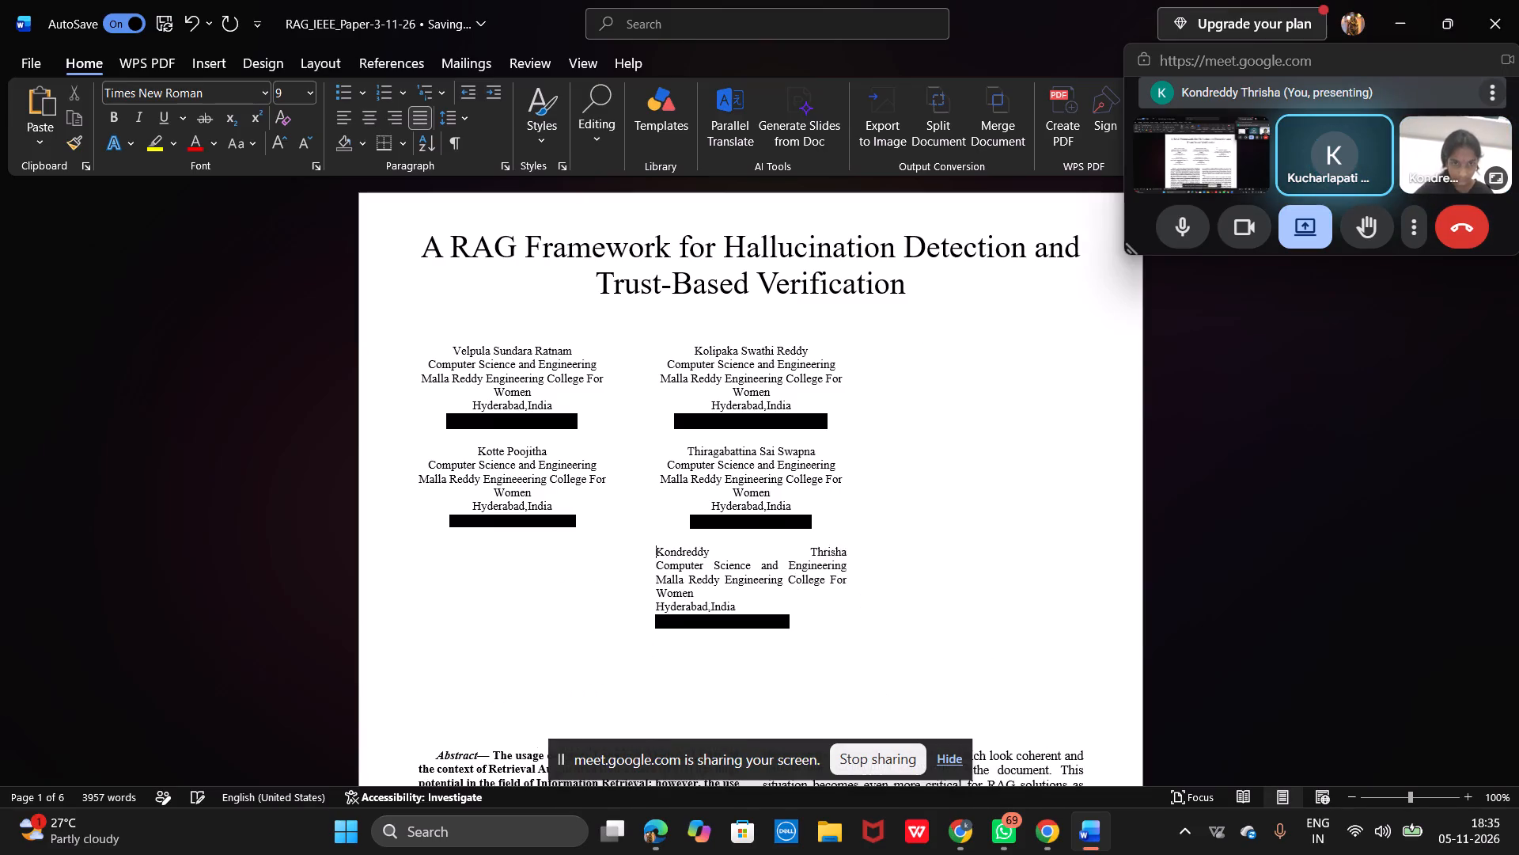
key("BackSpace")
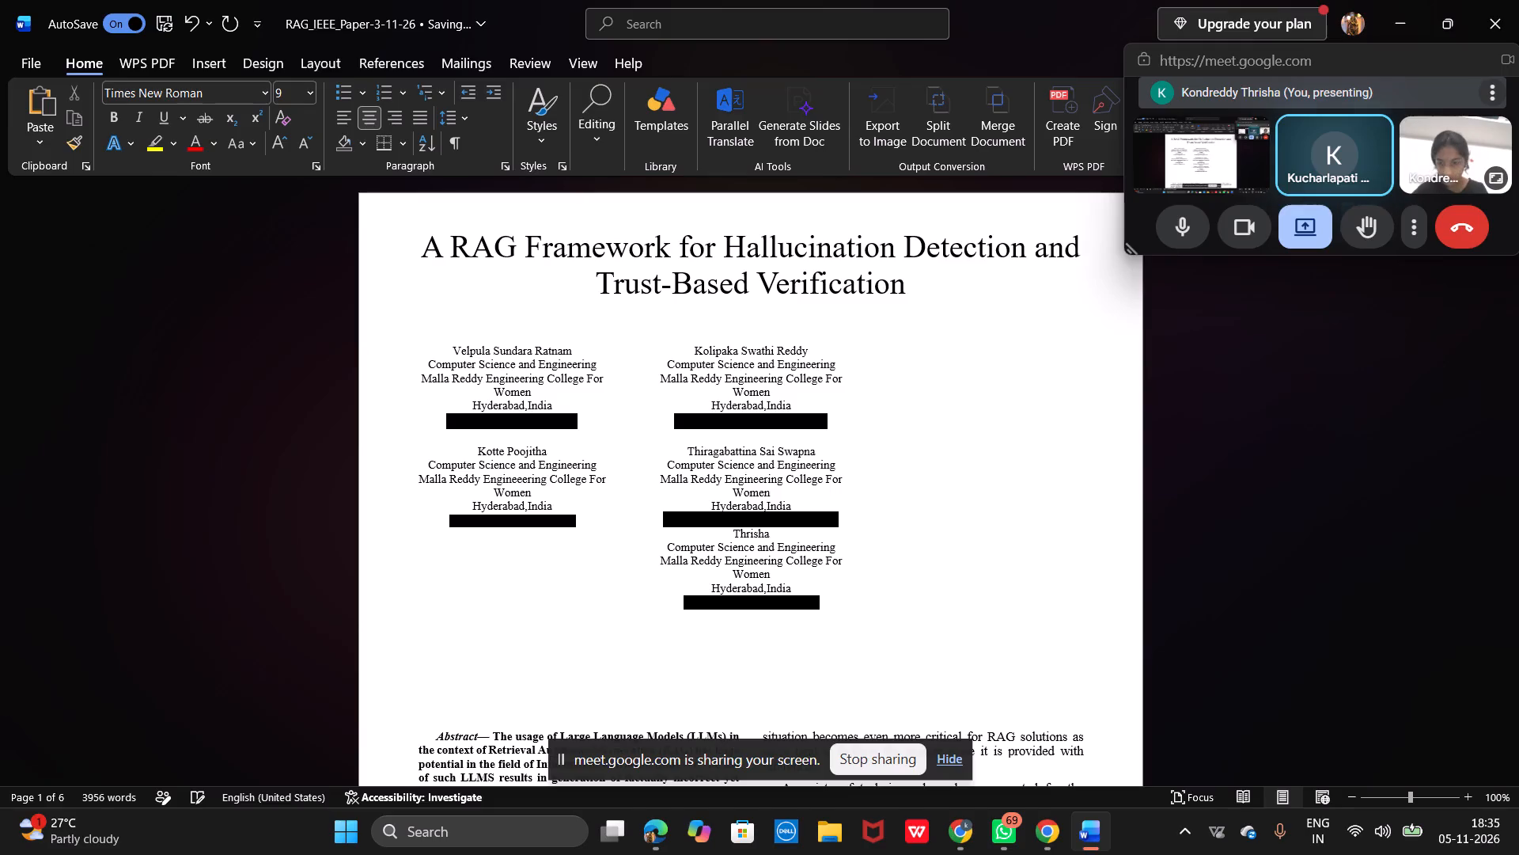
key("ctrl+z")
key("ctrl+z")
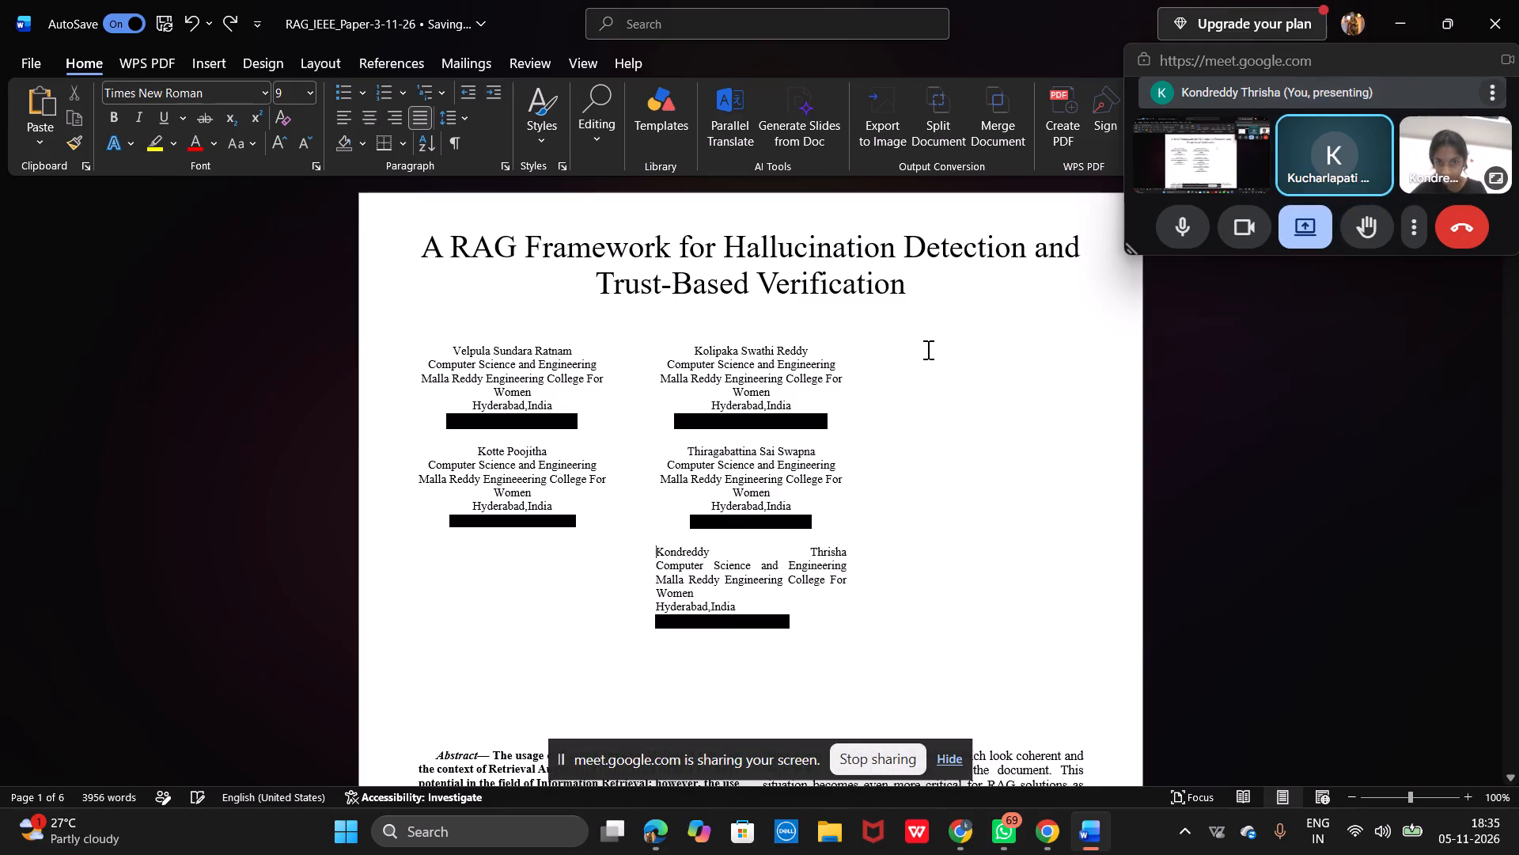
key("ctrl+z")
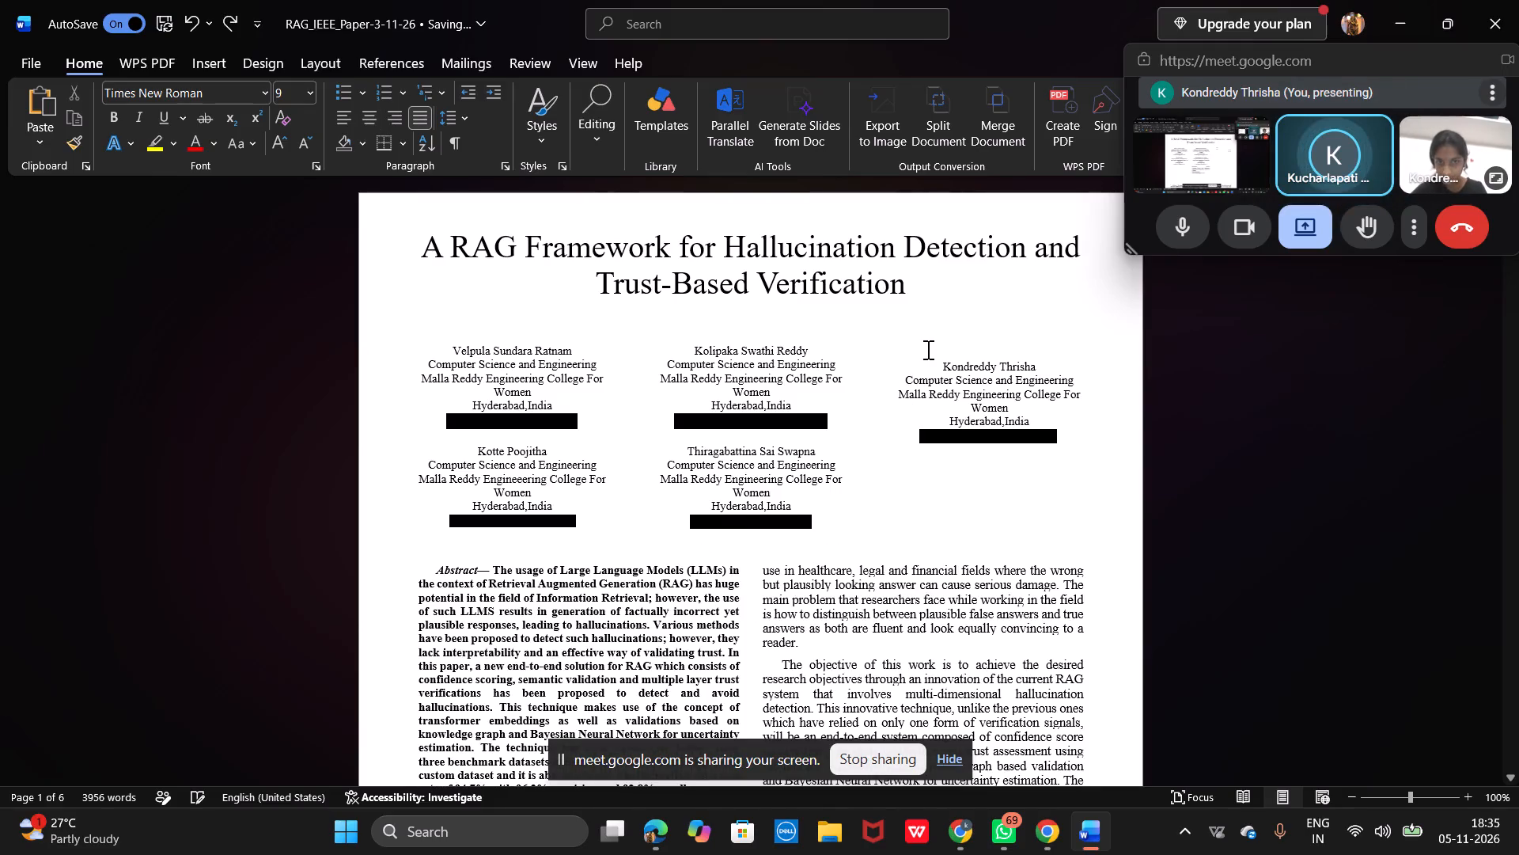
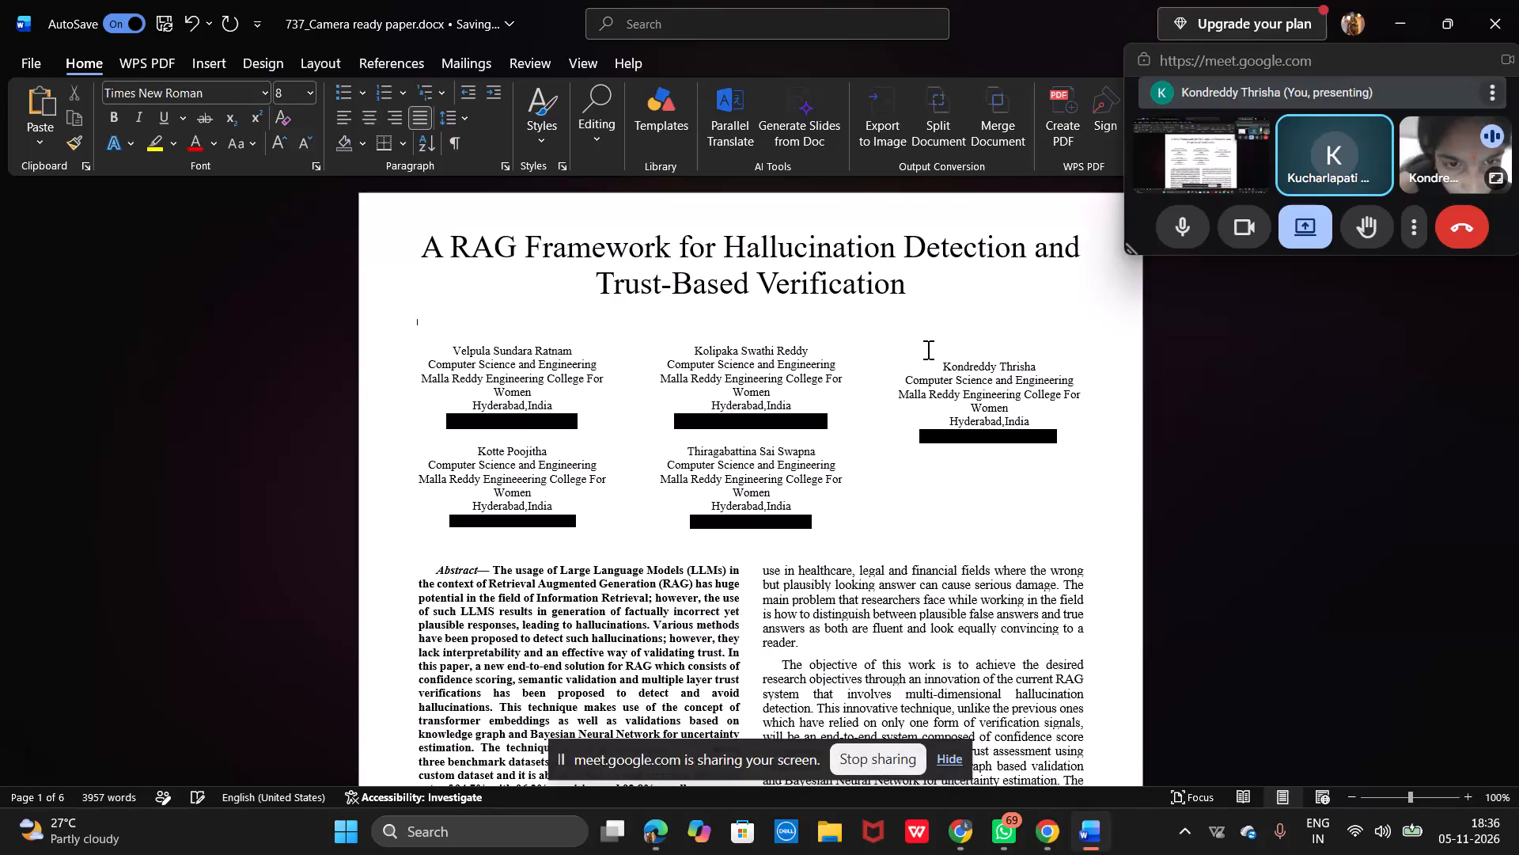
Delete the empty line between the paper title and the author blocks.
key("BackSpace")
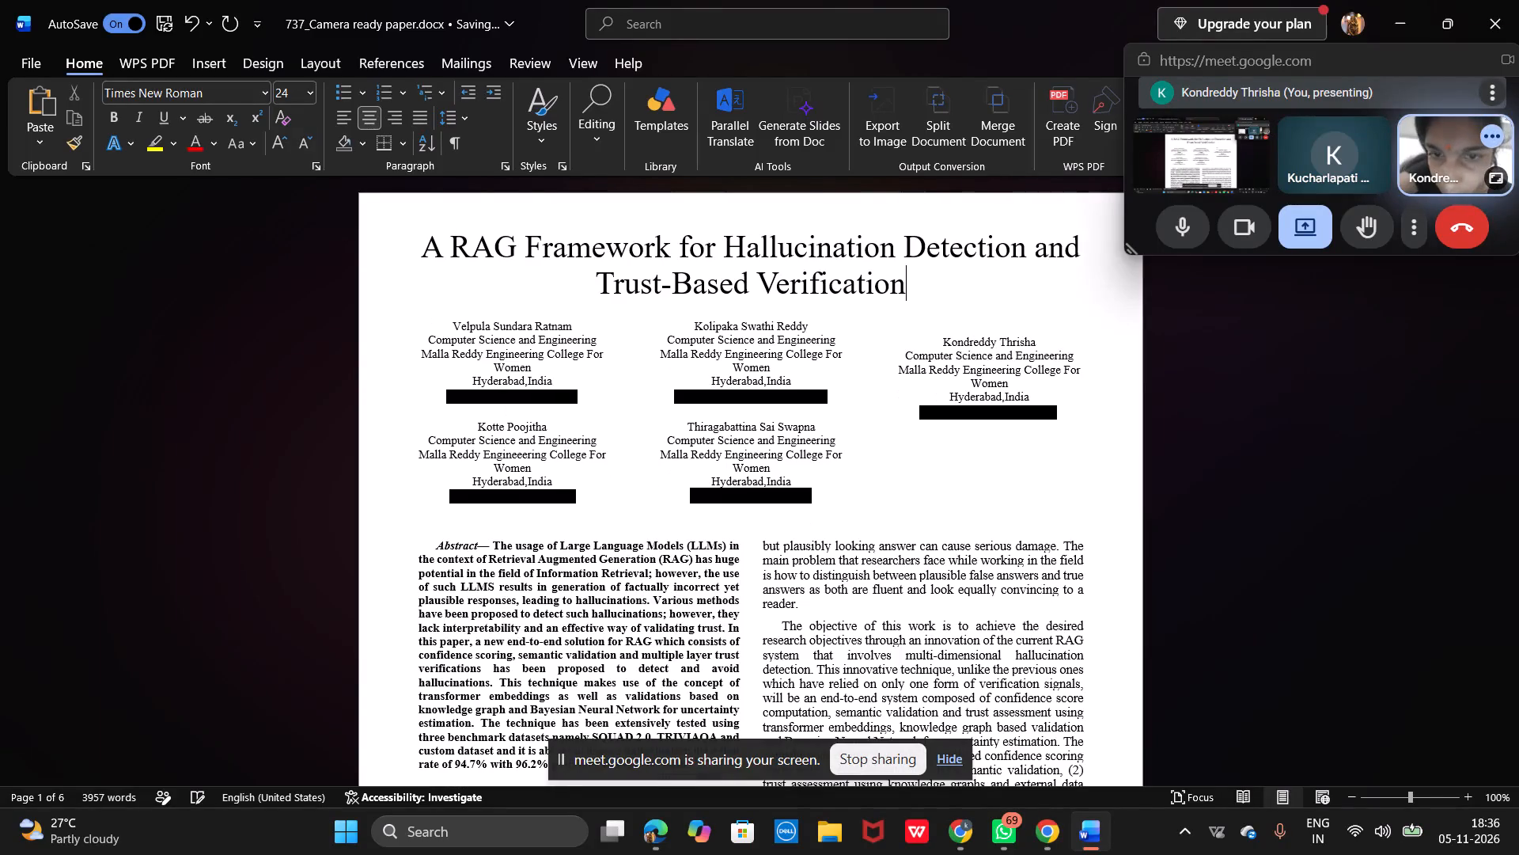
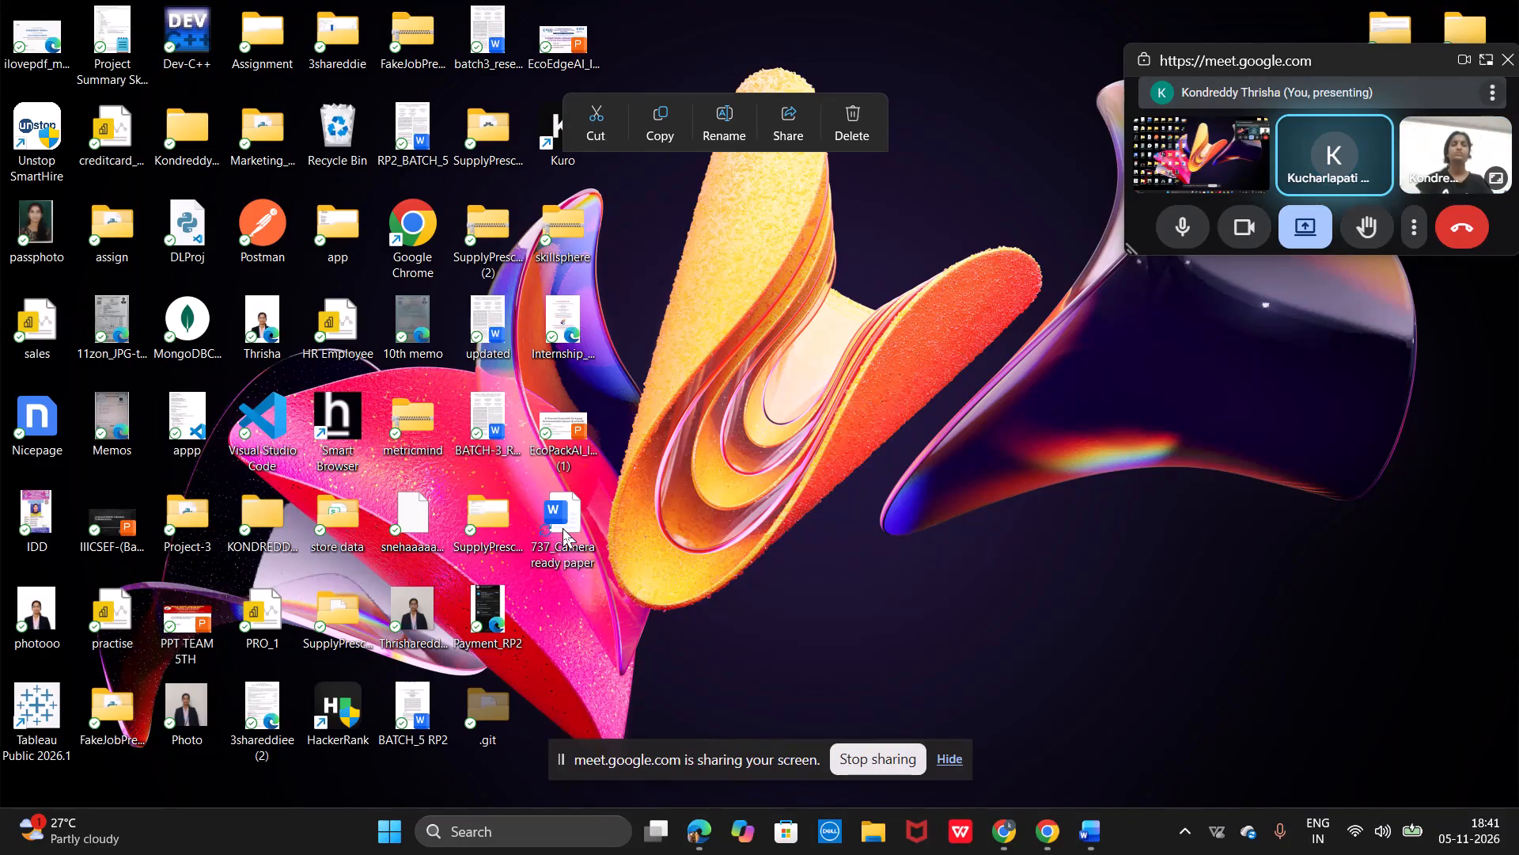
Delete the 737 Camera ready paper Word file from the desktop.
left_click(849, 137)
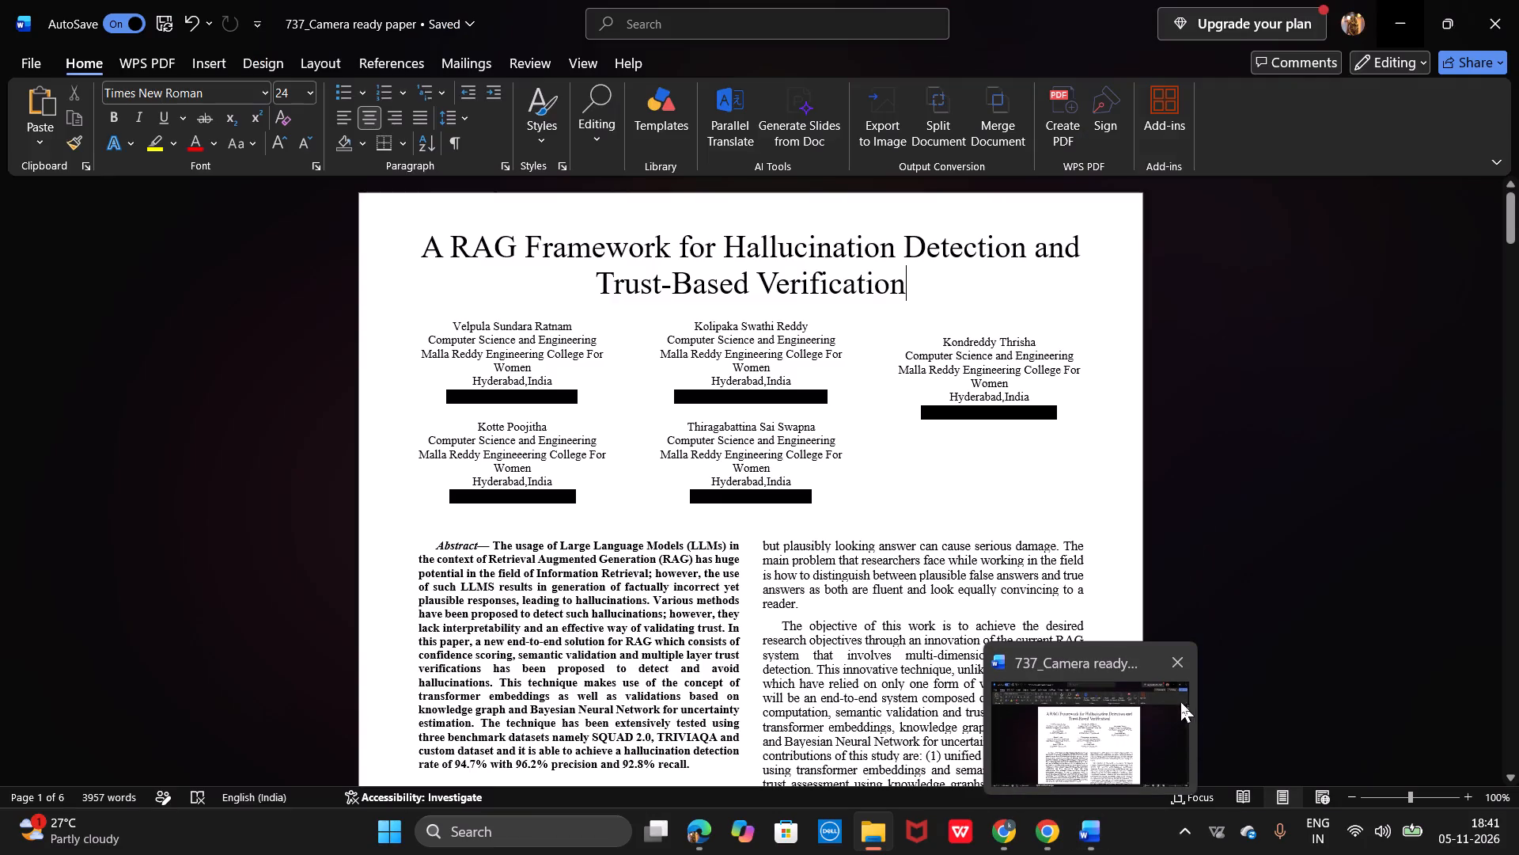
Close the open 737_Camera ready paper document in Word so that its desktop file can be deleted.
left_click(1184, 669)
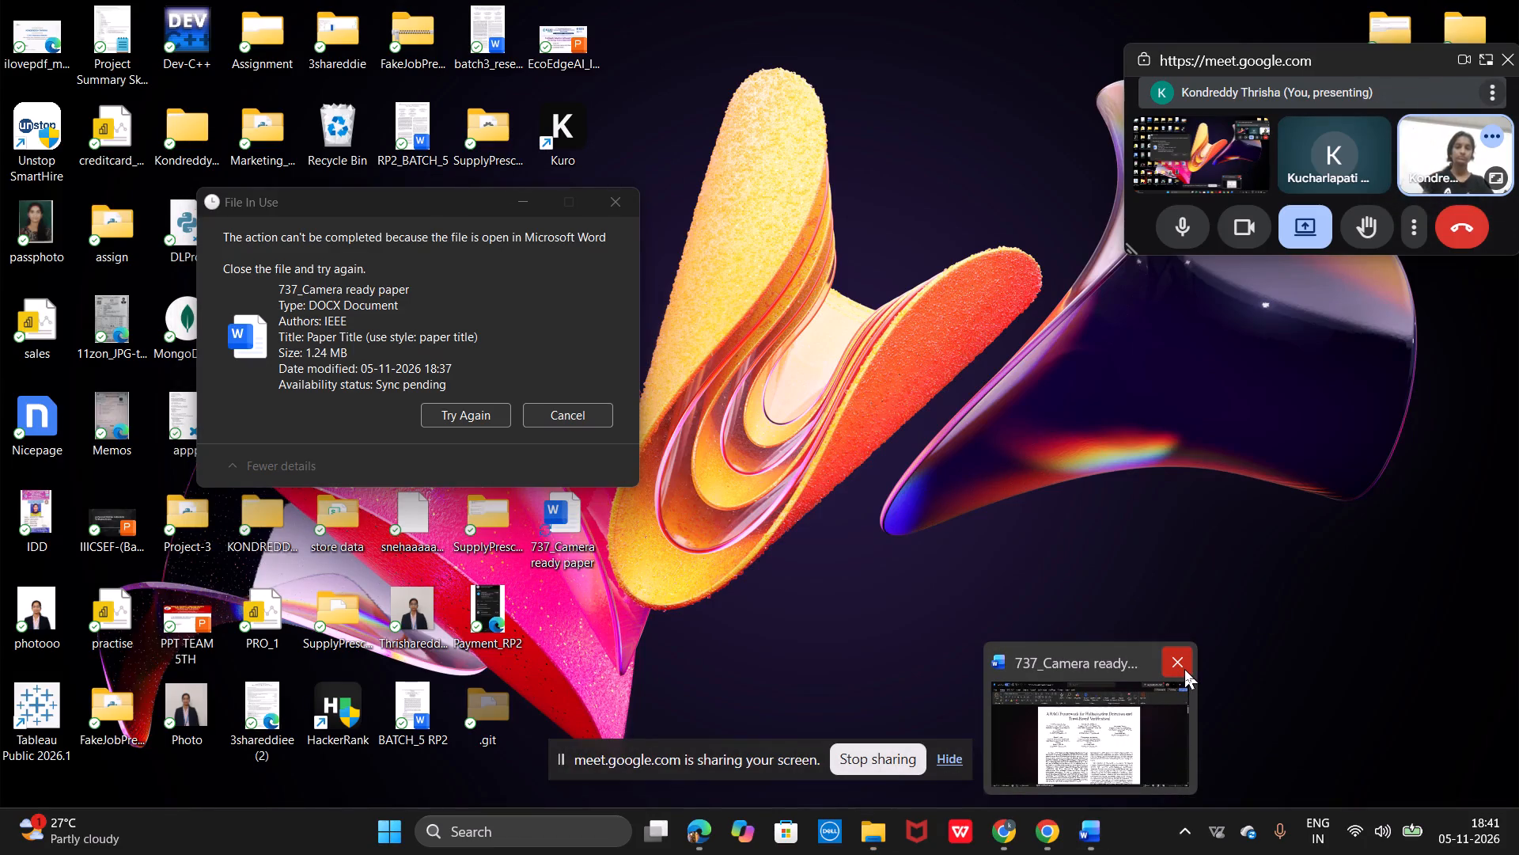
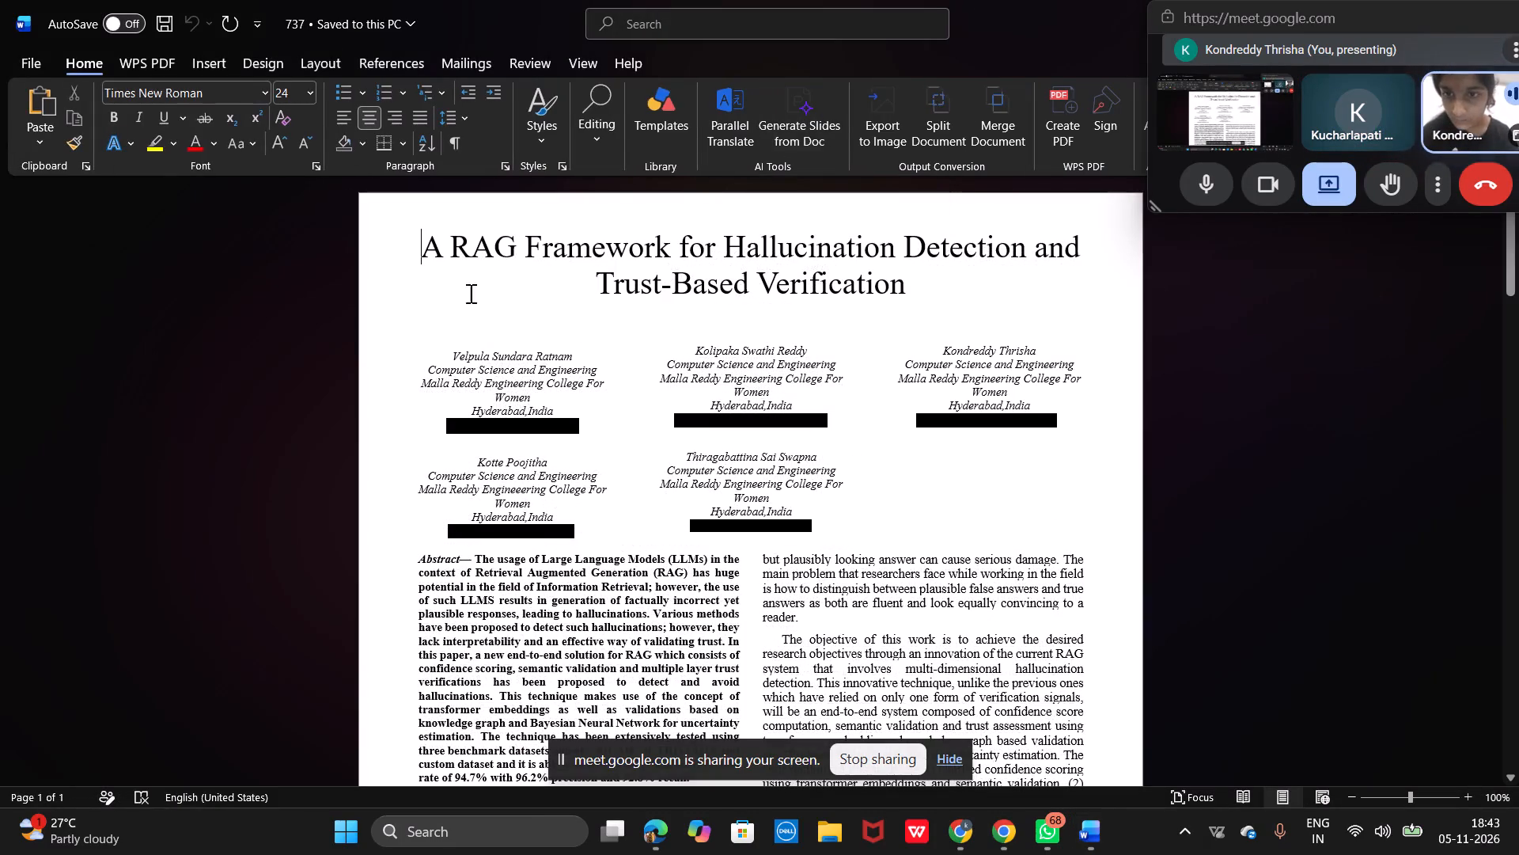
Remove the italic formatting from the text of all five author blocks below the paper title.
left_click_drag(448, 358, 839, 522)
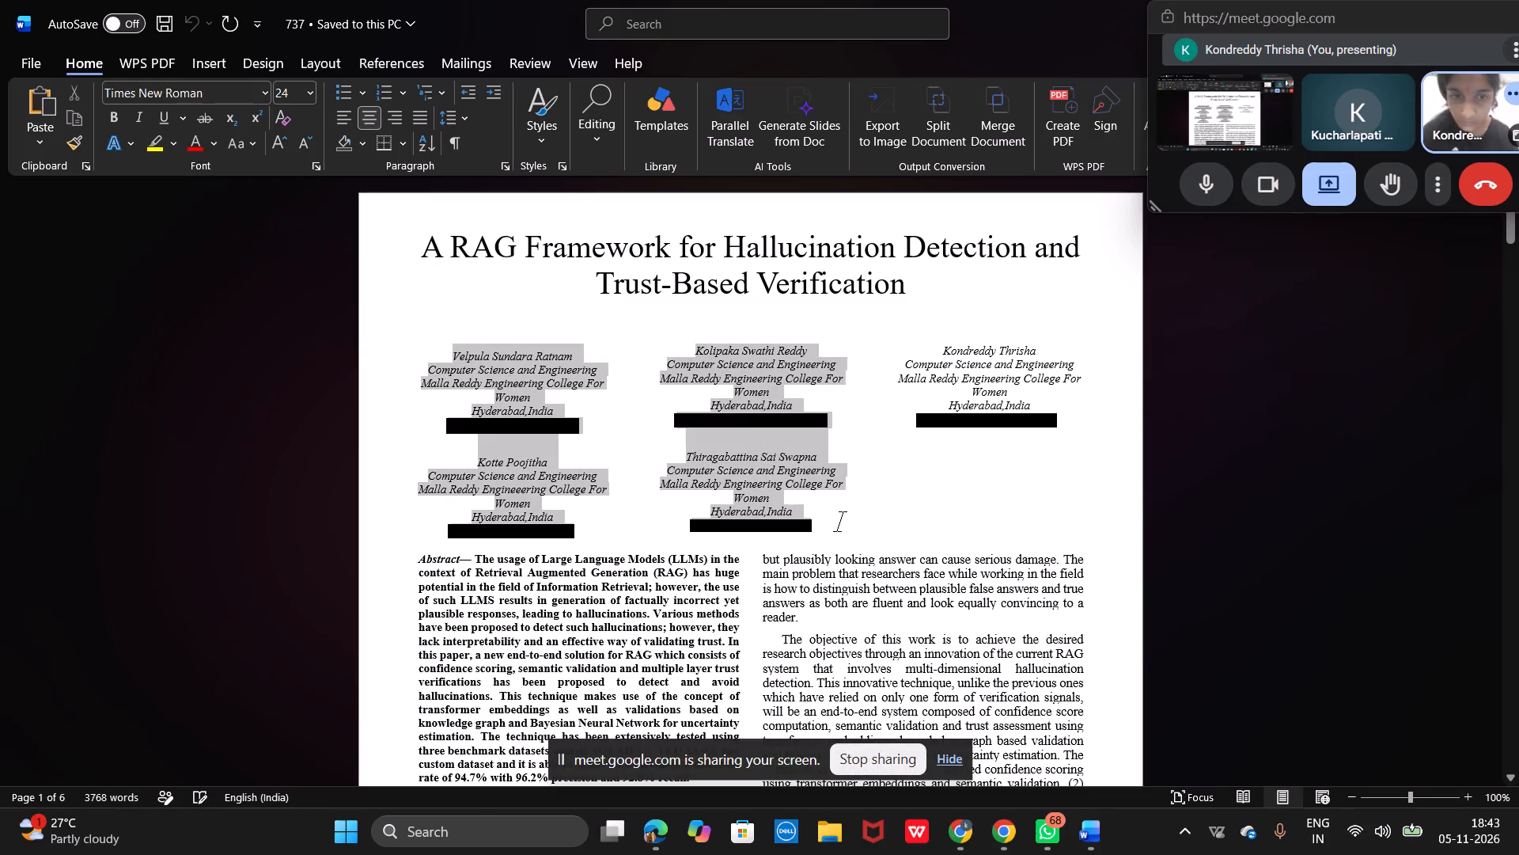
left_click_drag(839, 522, 839, 522)
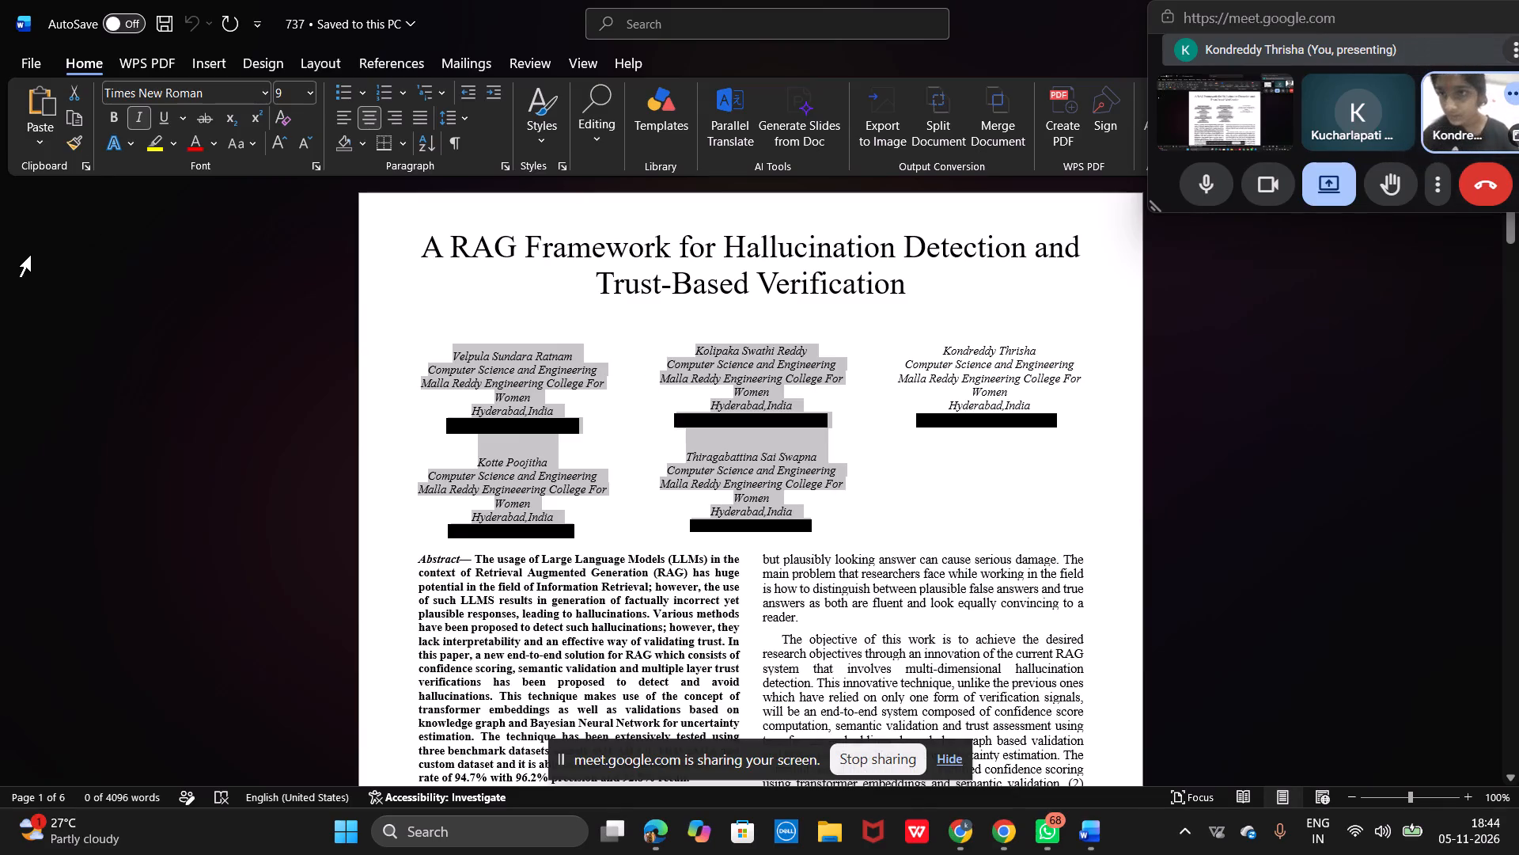
left_click(135, 120)
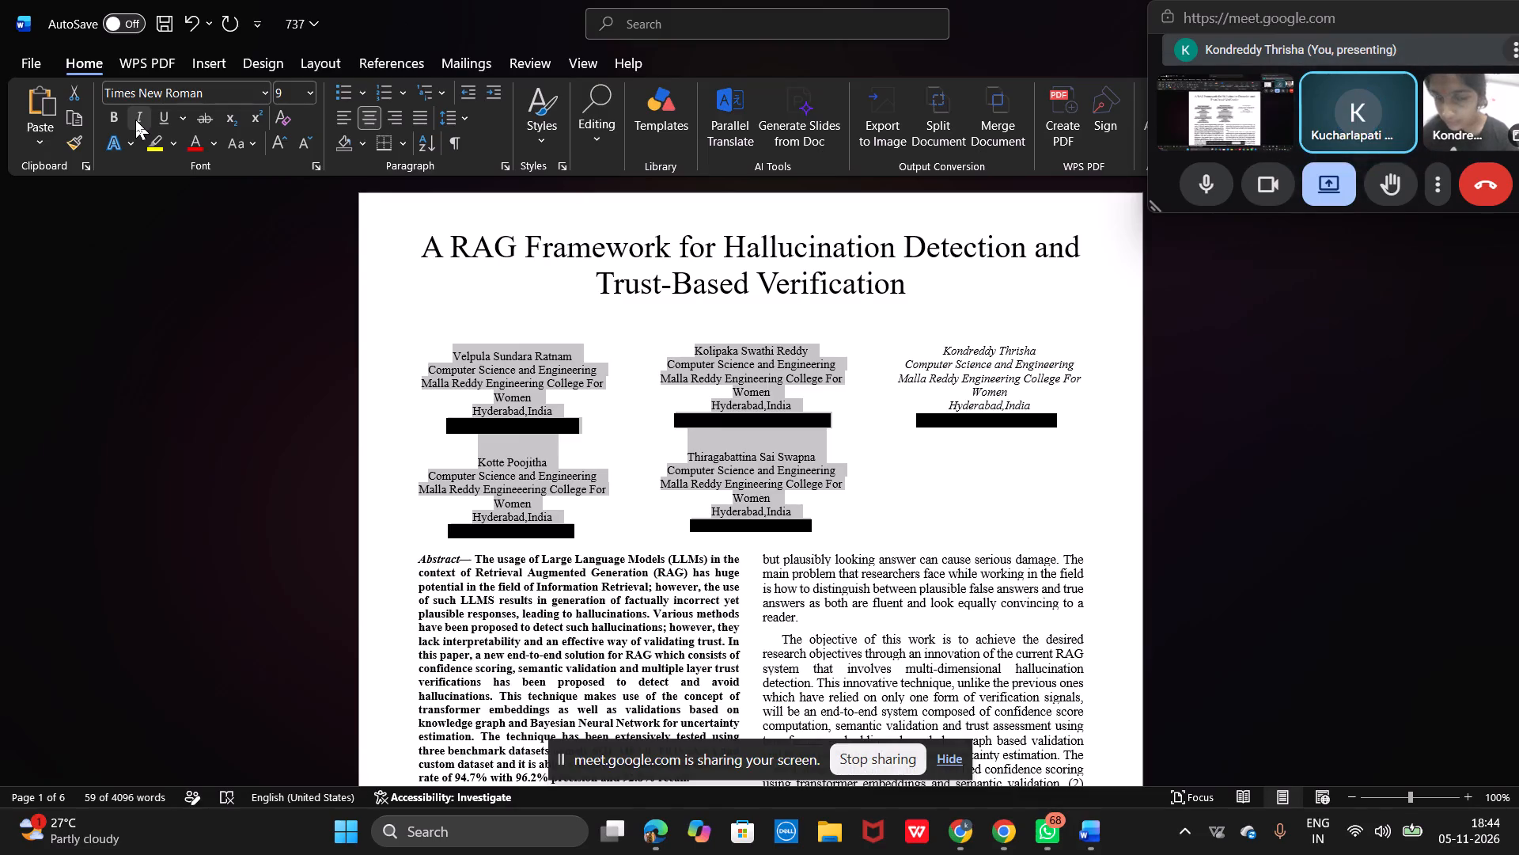
left_click(856, 386)
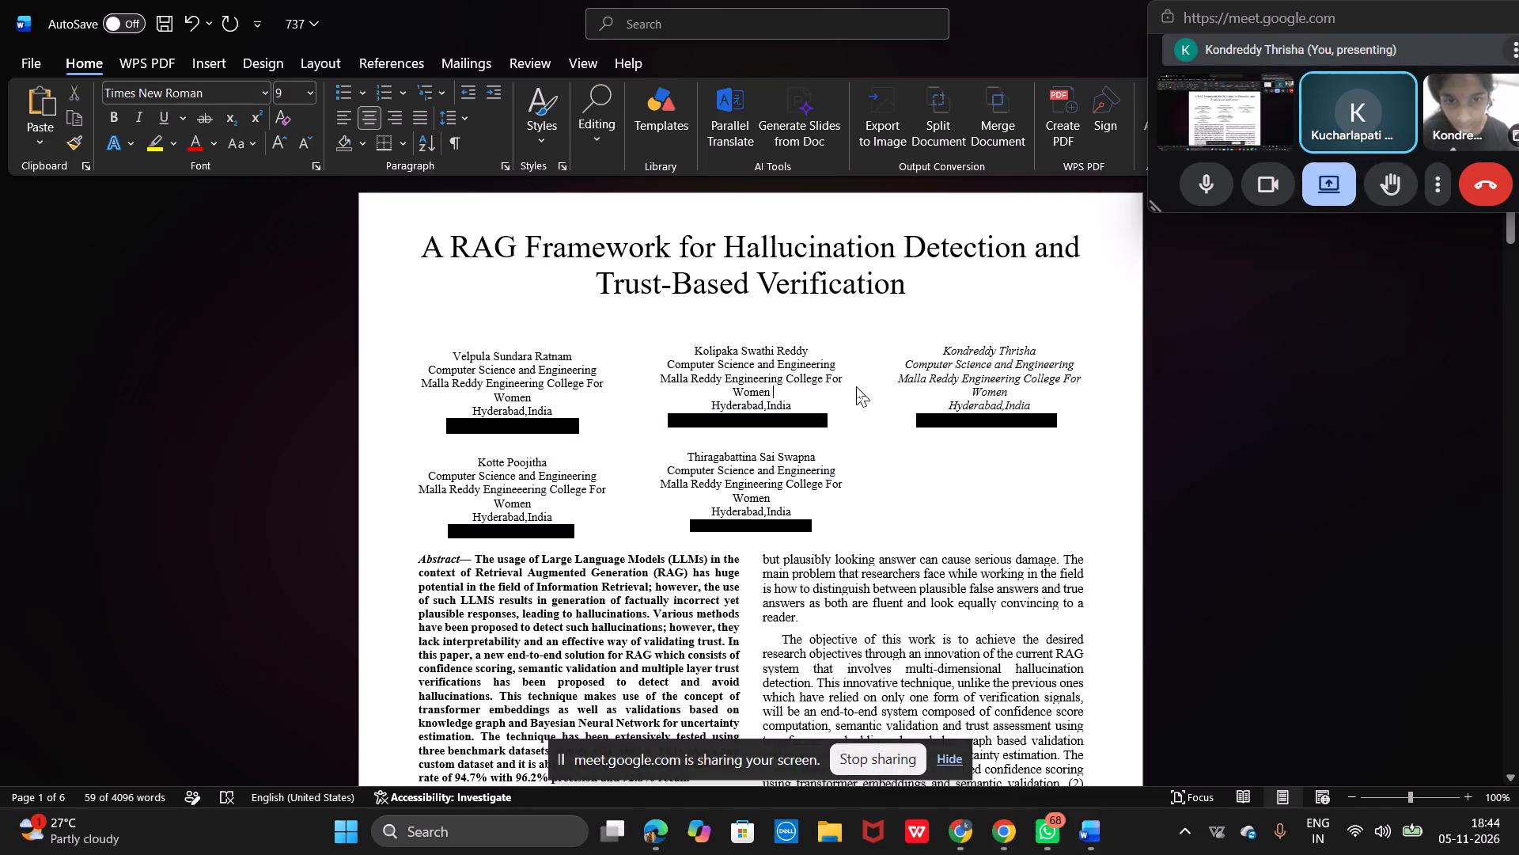
left_click_drag(937, 347, 989, 377)
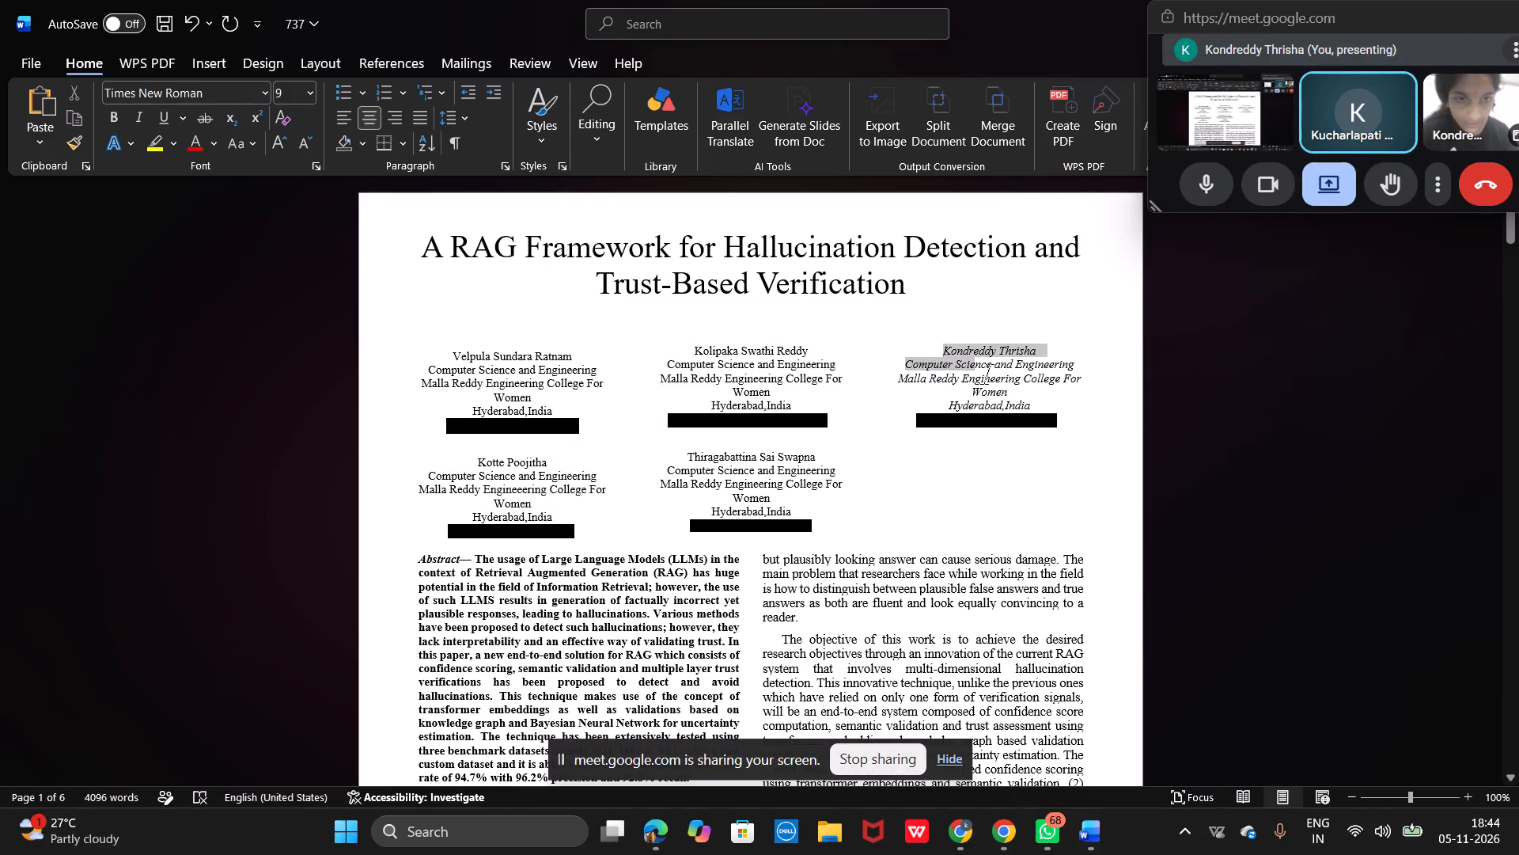
left_click_drag(989, 377, 1060, 420)
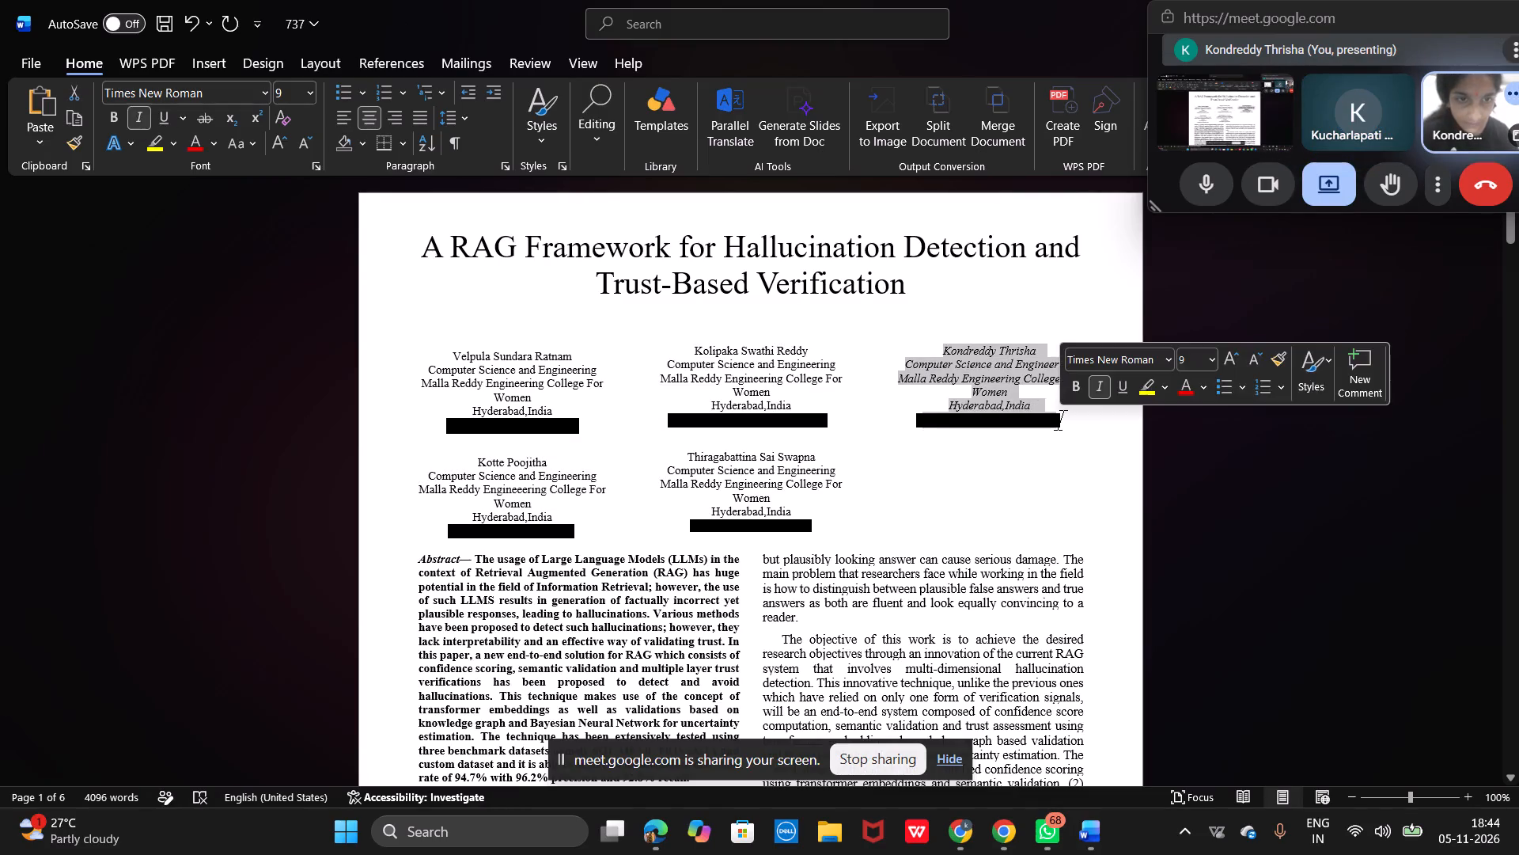
left_click(143, 119)
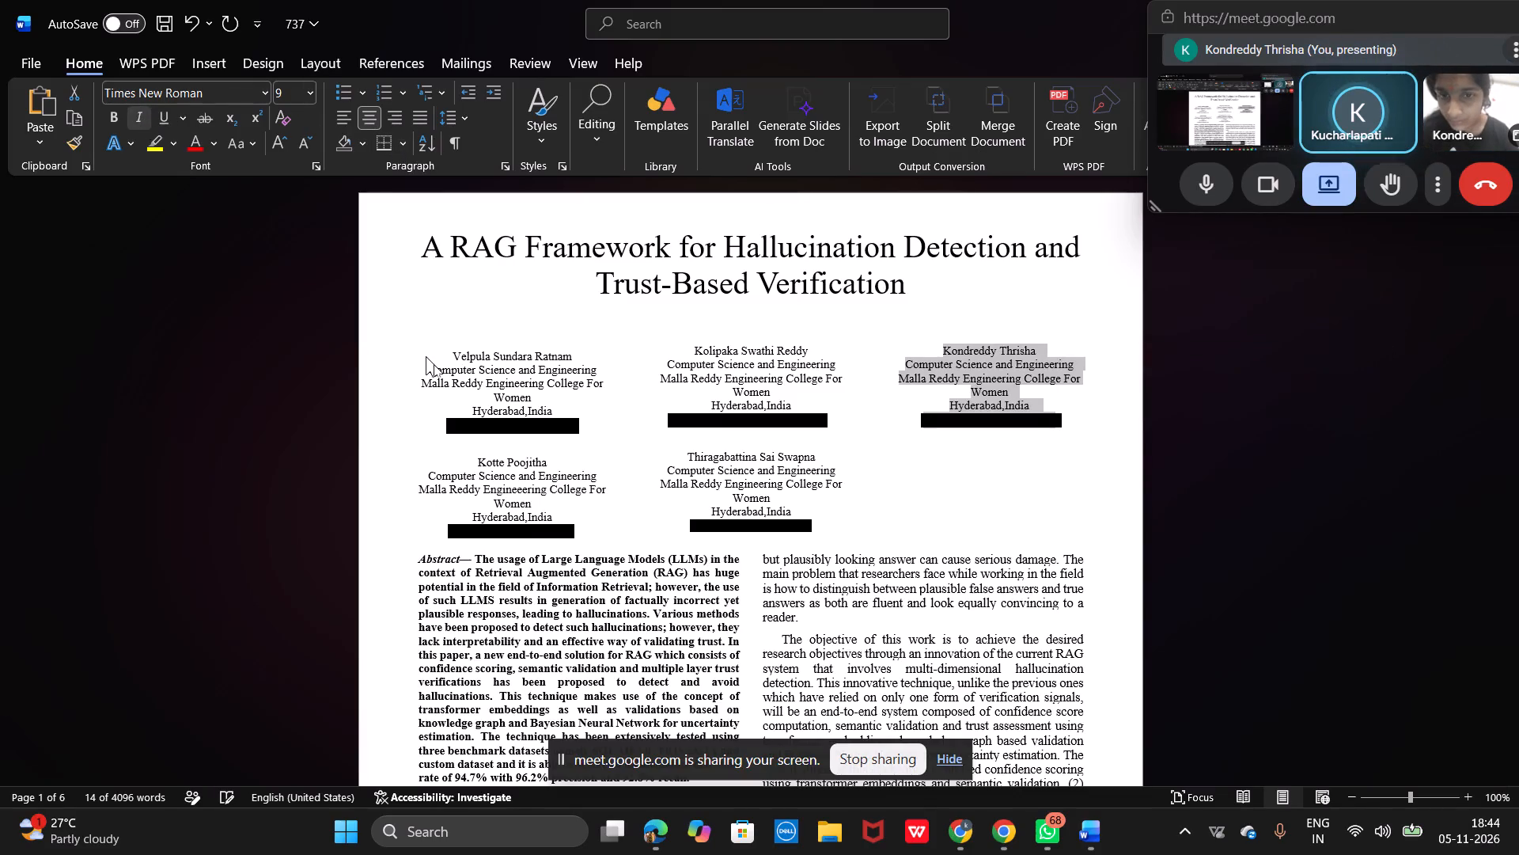
left_click(581, 422)
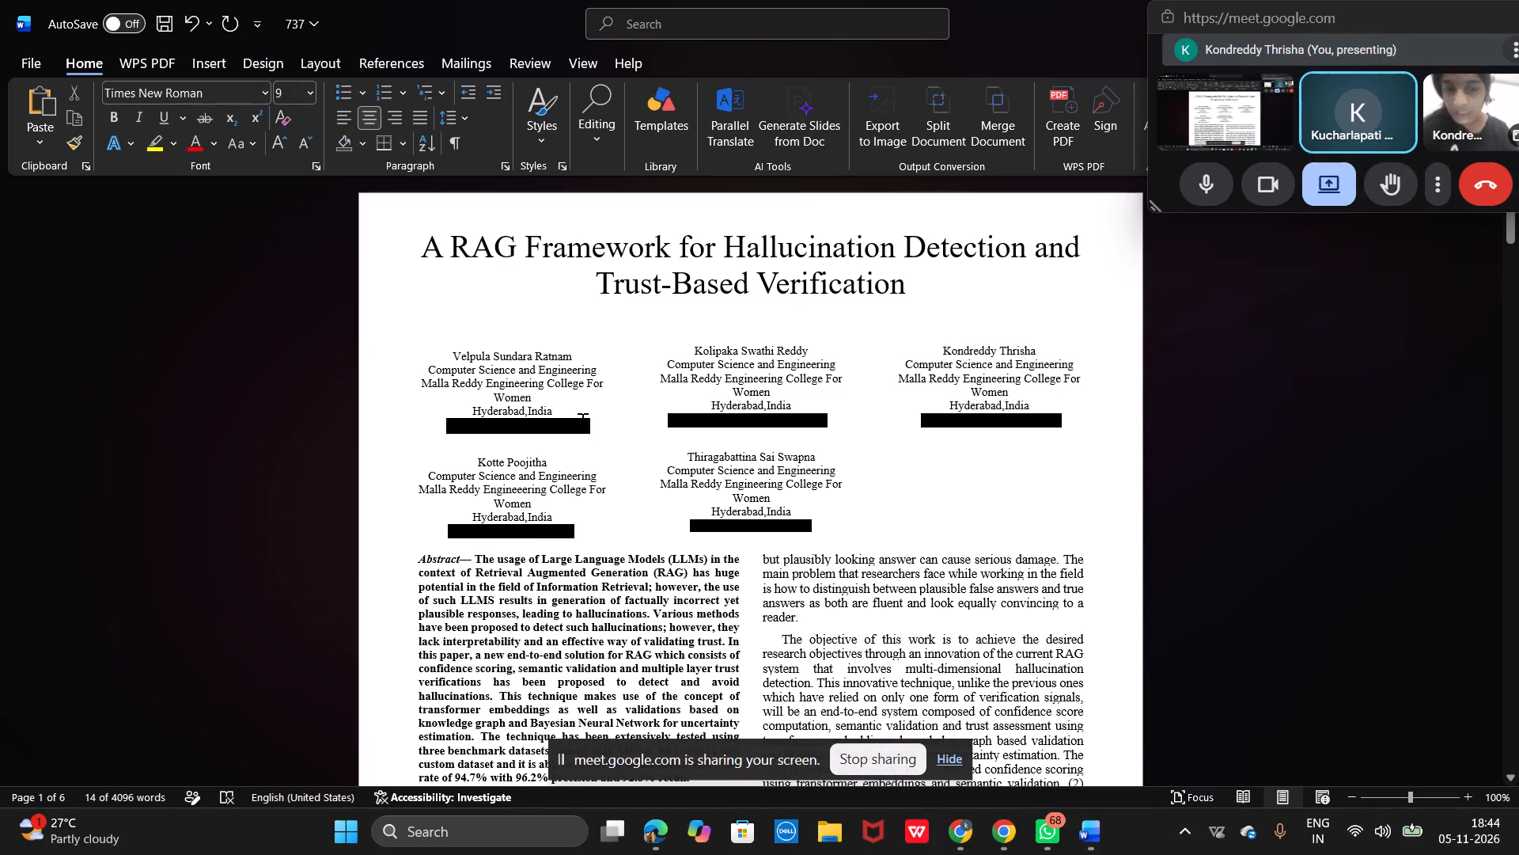
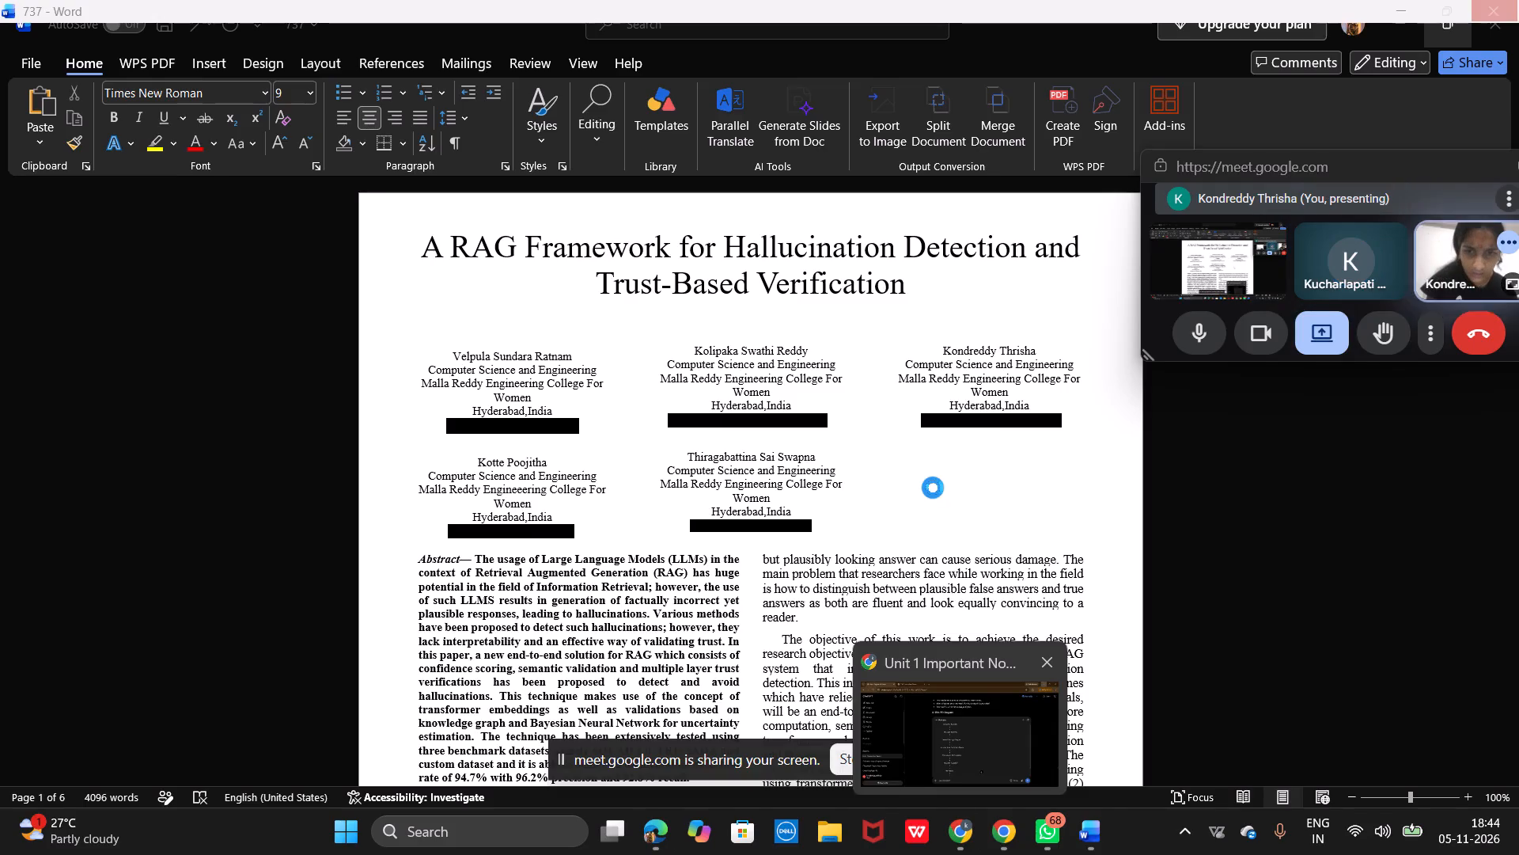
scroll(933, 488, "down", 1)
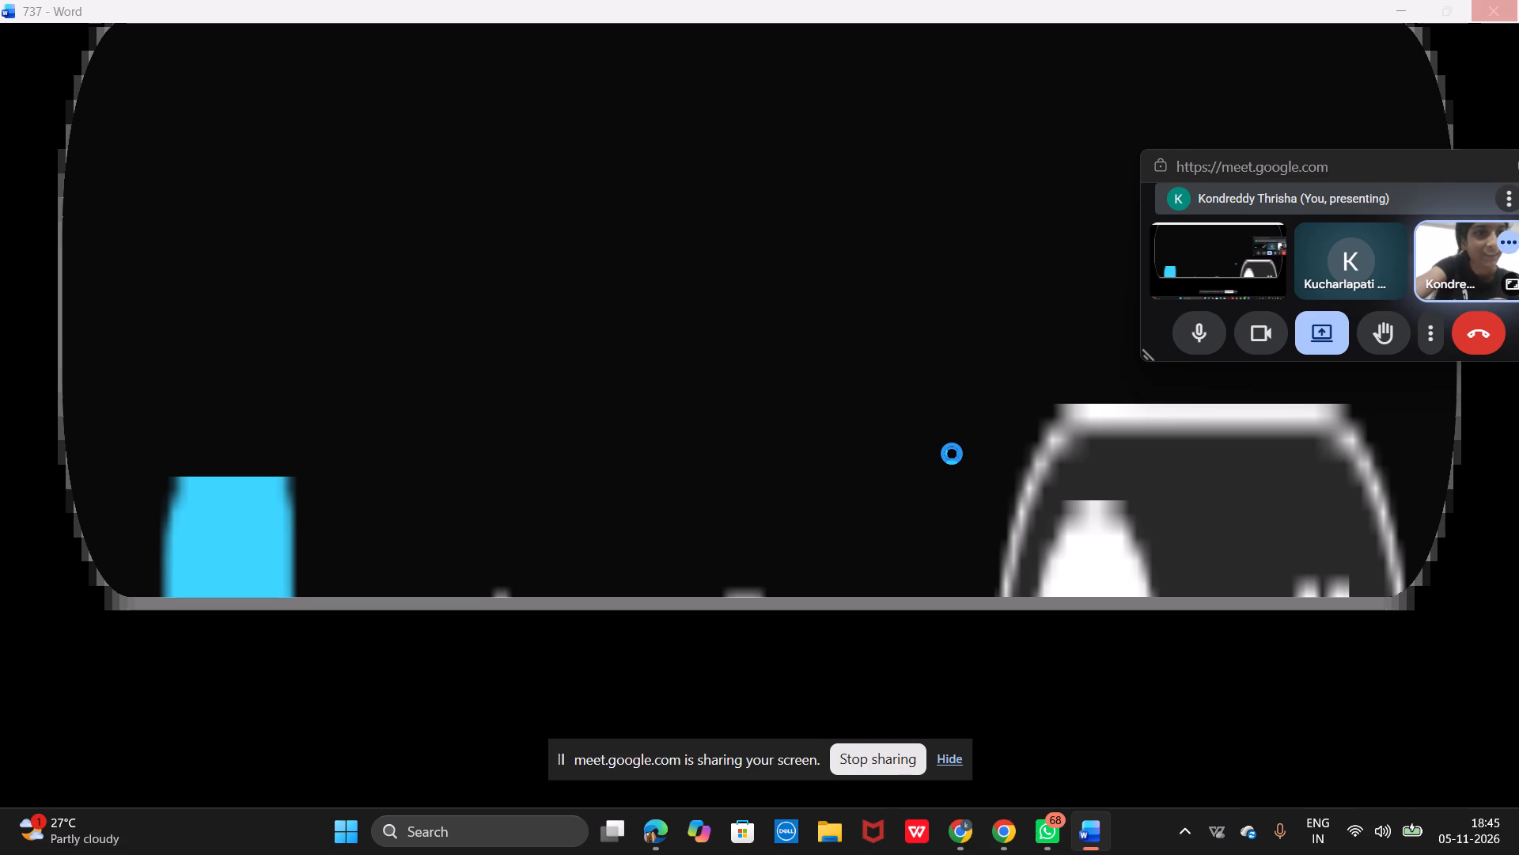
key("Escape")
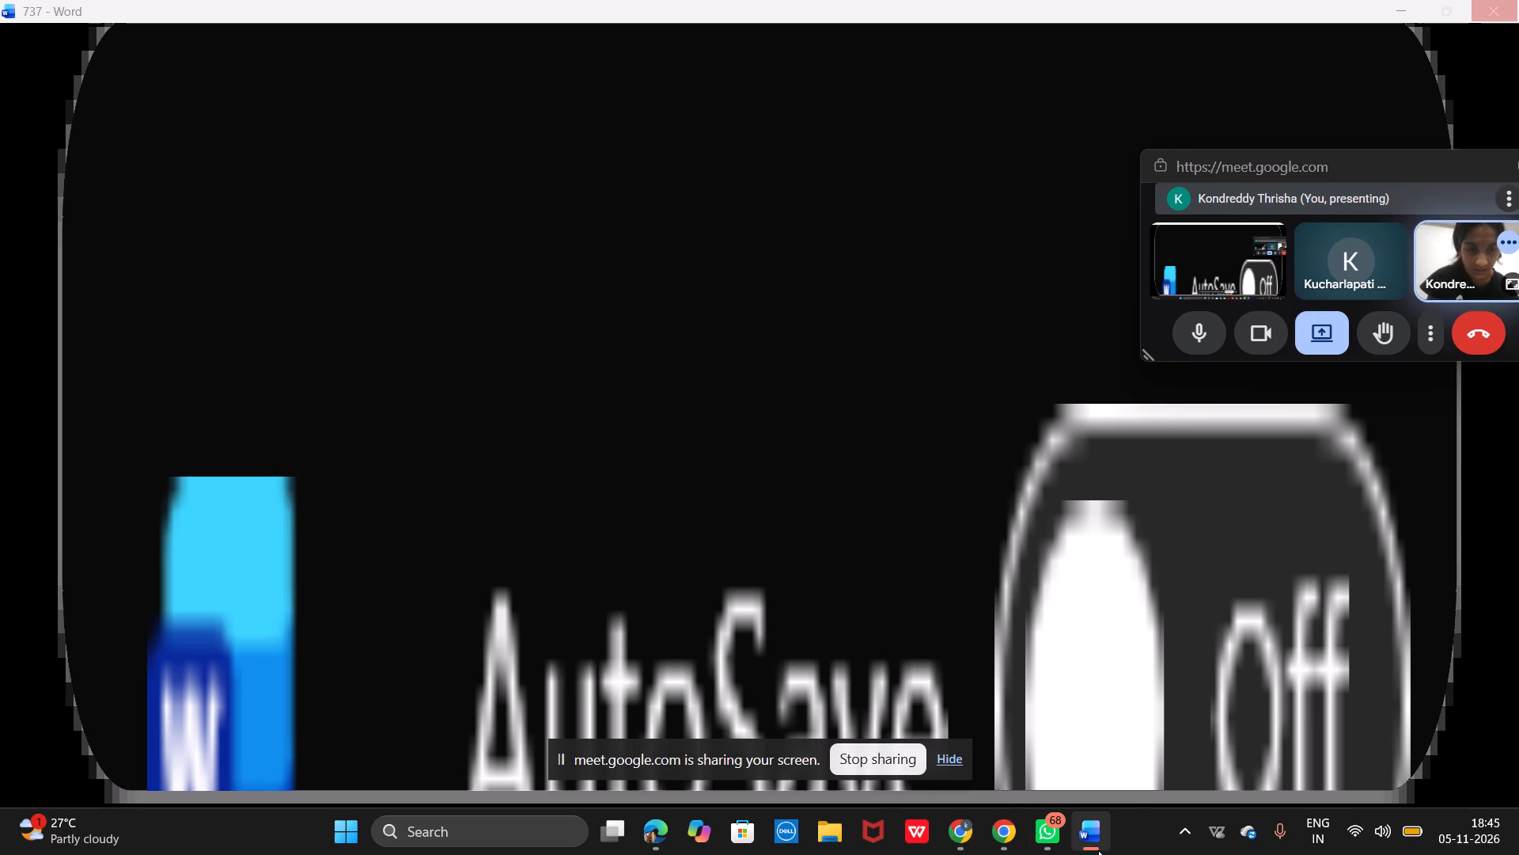
left_click(1105, 774)
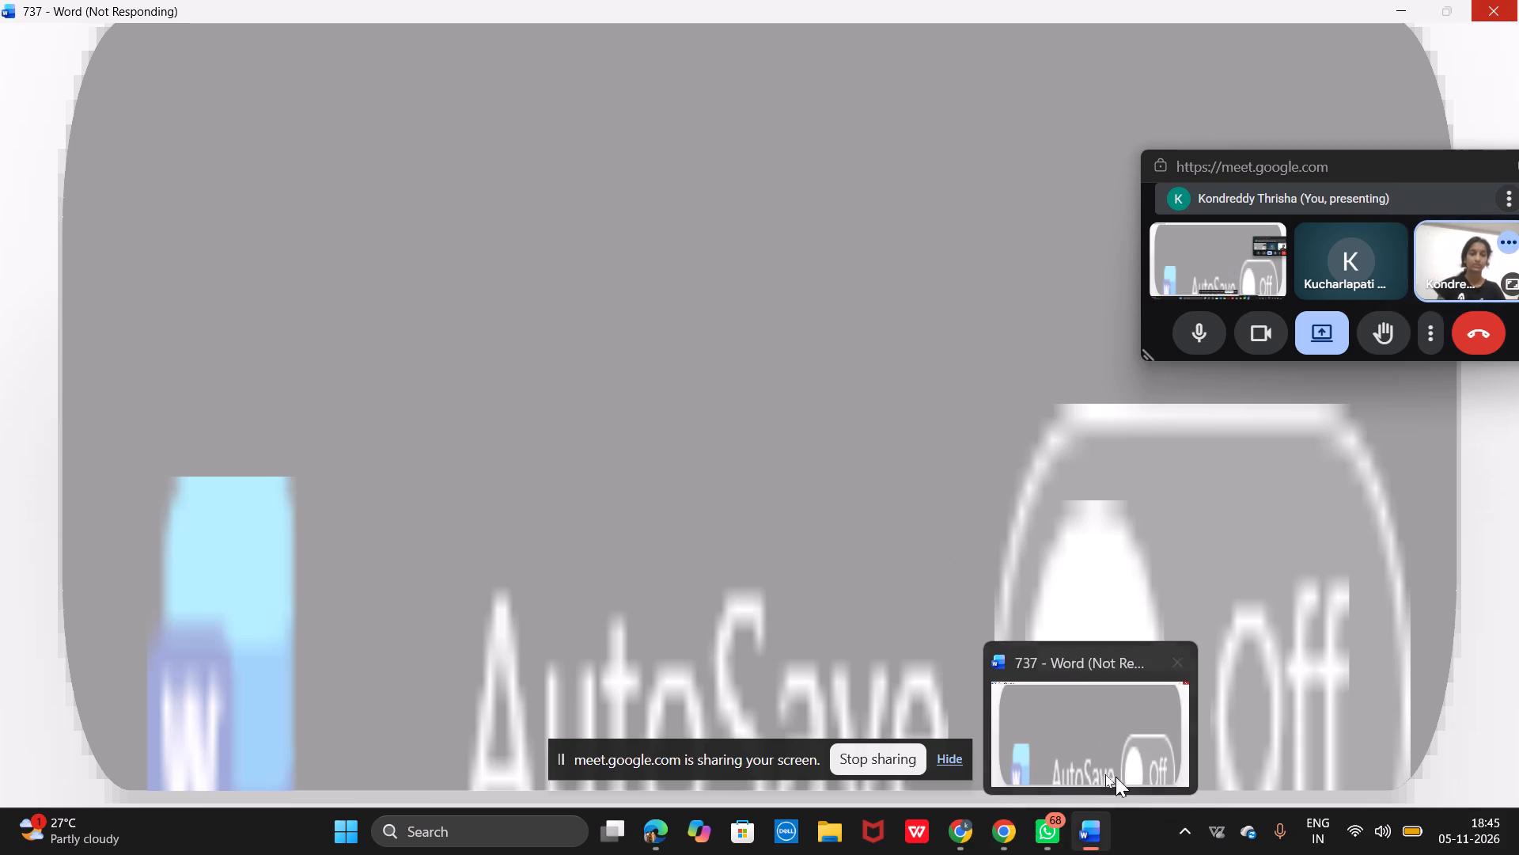
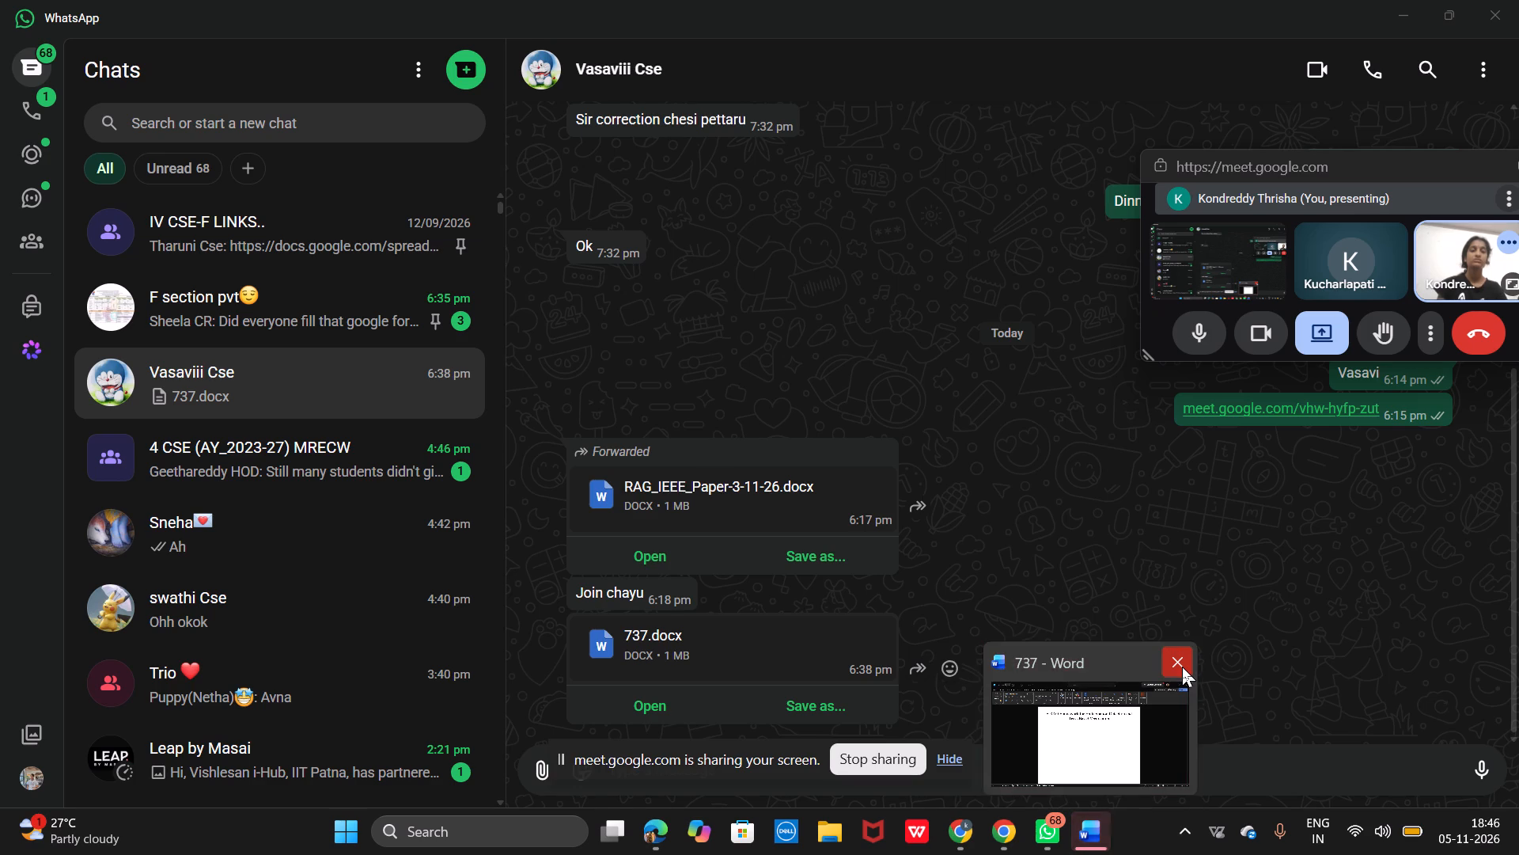
Try to close the 737 Word document window from its taskbar preview.
left_click(1182, 667)
triple_click(1176, 651)
left_click(1176, 651)
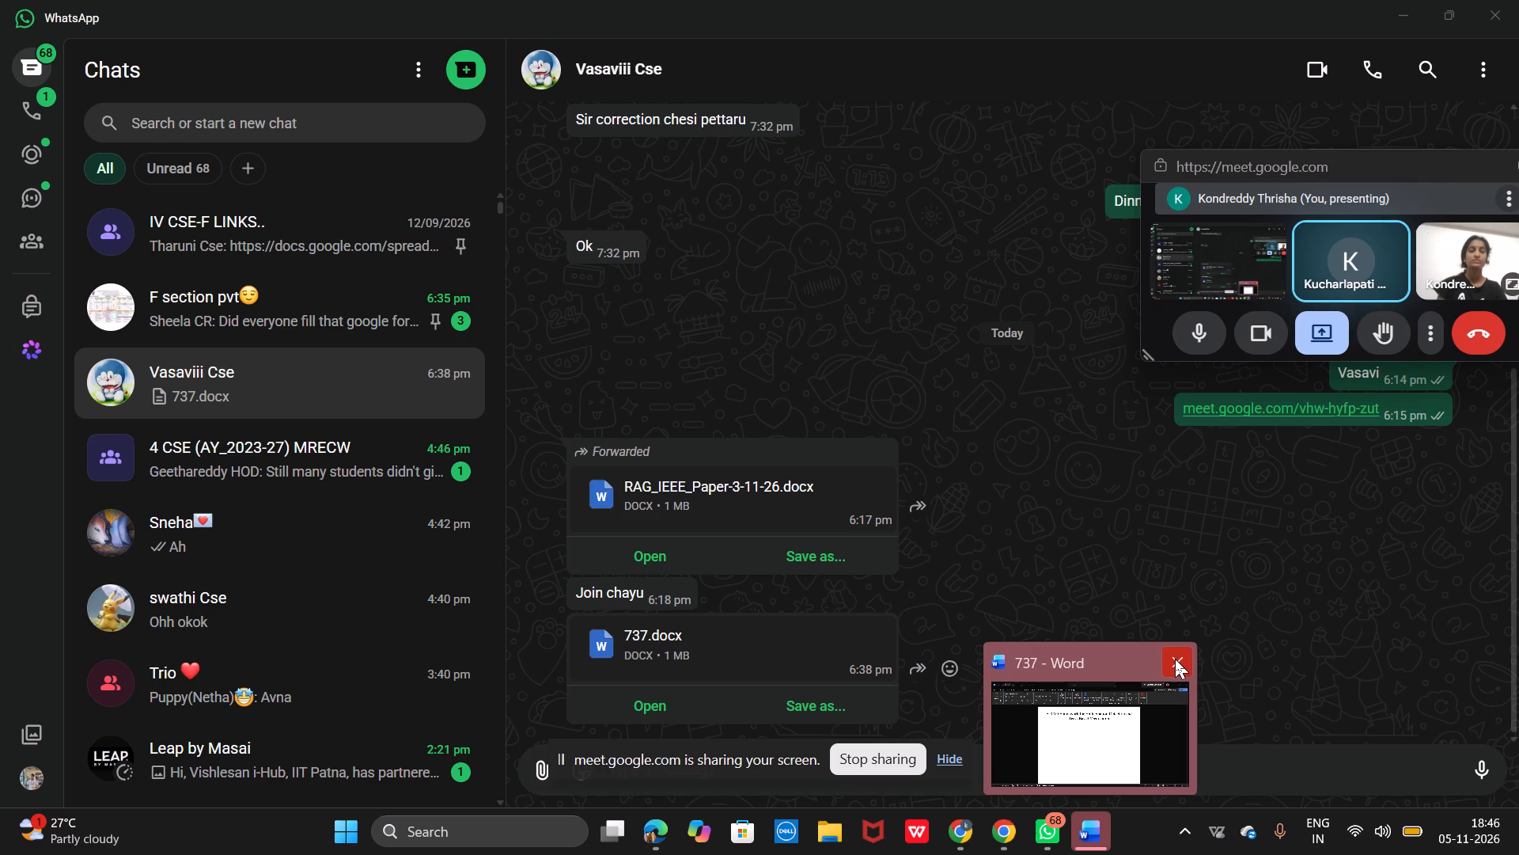